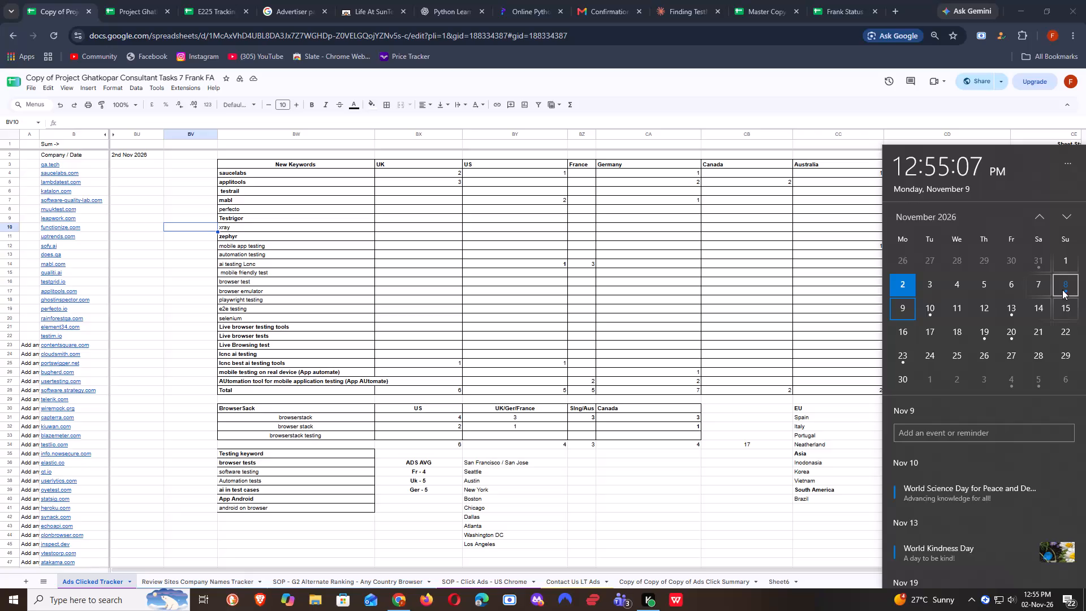
Check the dates and events for November 7, 8 and 9, 2026 in the system calendar, and return to the spreadsheet.
{"action": "left_click", "coordinate": [1048, 288]}
{"action": "left_click", "coordinate": [1065, 288]}
{"action": "left_click", "coordinate": [1040, 289]}
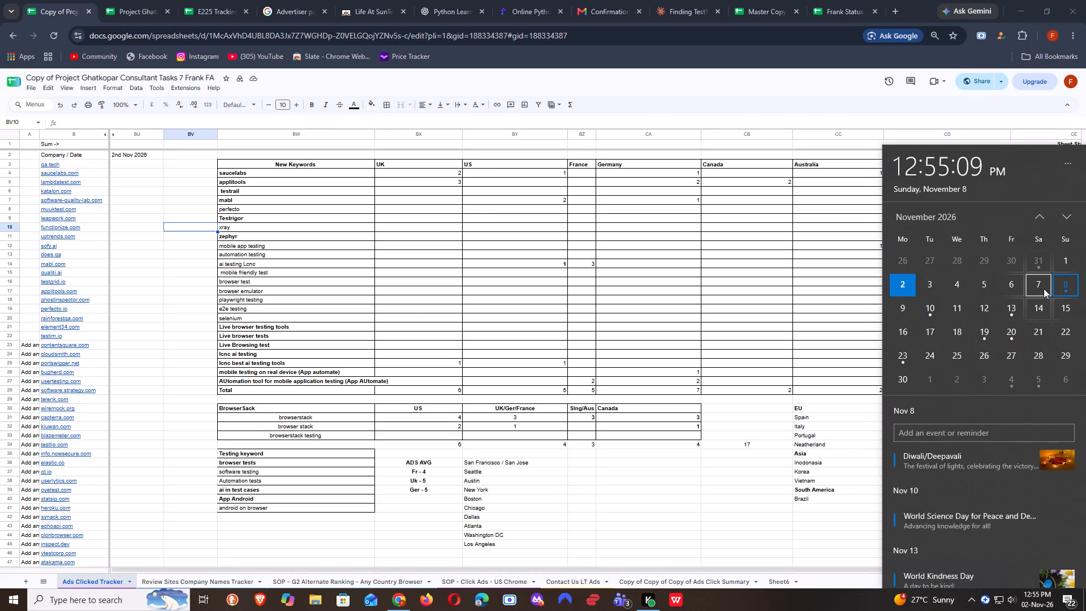
{"action": "left_click", "coordinate": [1058, 287]}
{"action": "left_click", "coordinate": [1045, 287]}
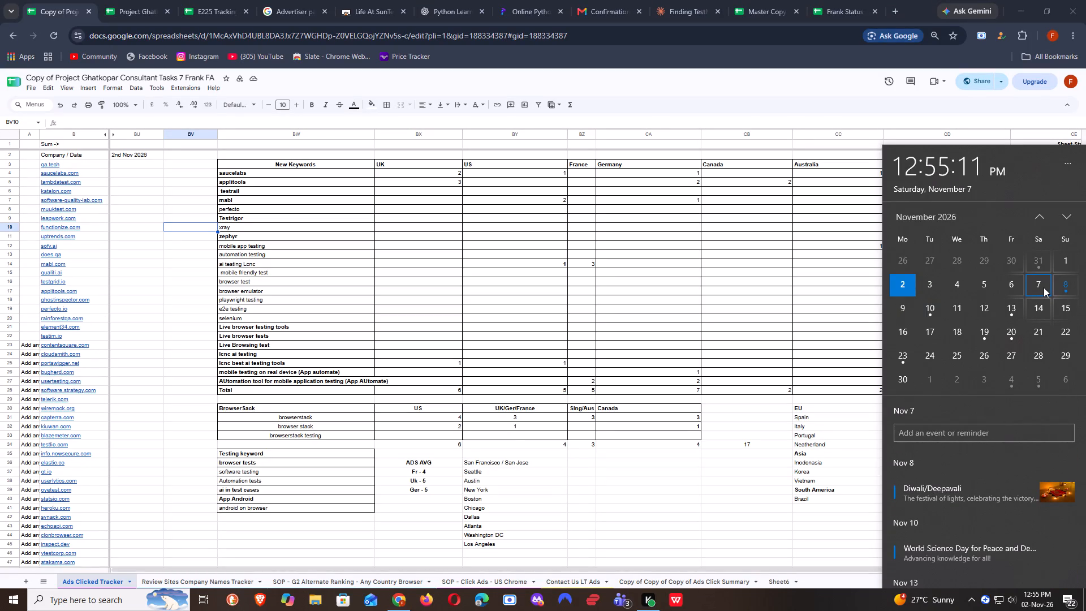
{"action": "left_click", "coordinate": [1057, 286]}
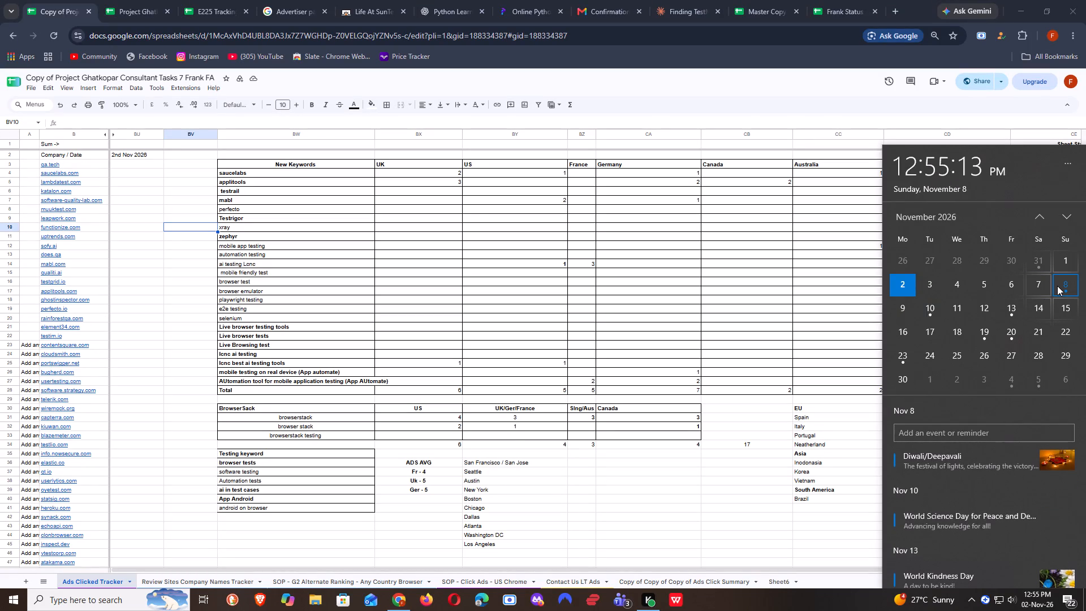
{"action": "left_click", "coordinate": [907, 304]}
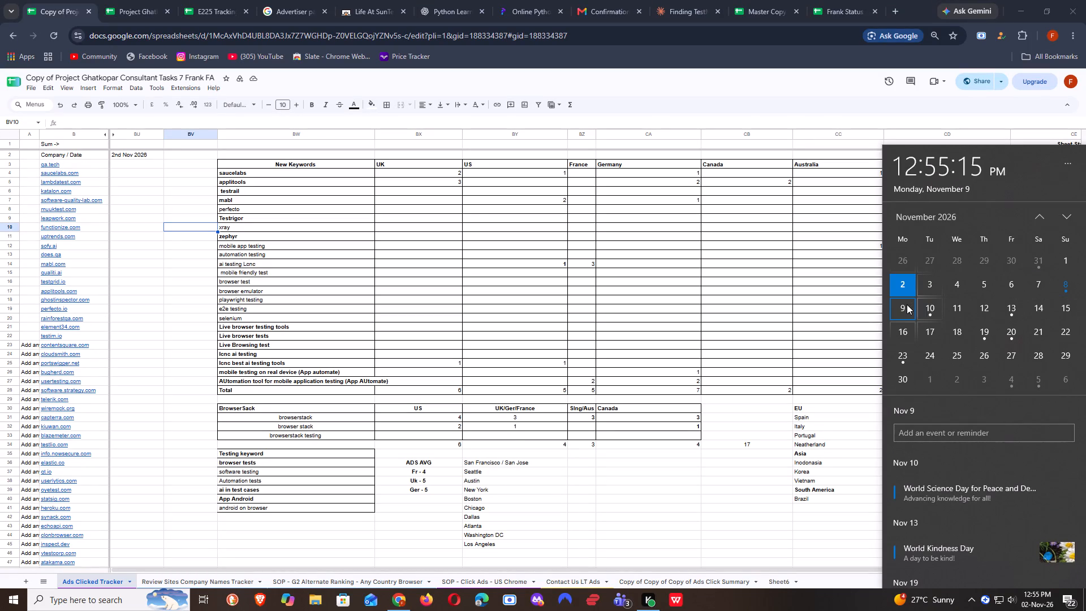
{"action": "left_click", "coordinate": [1039, 282]}
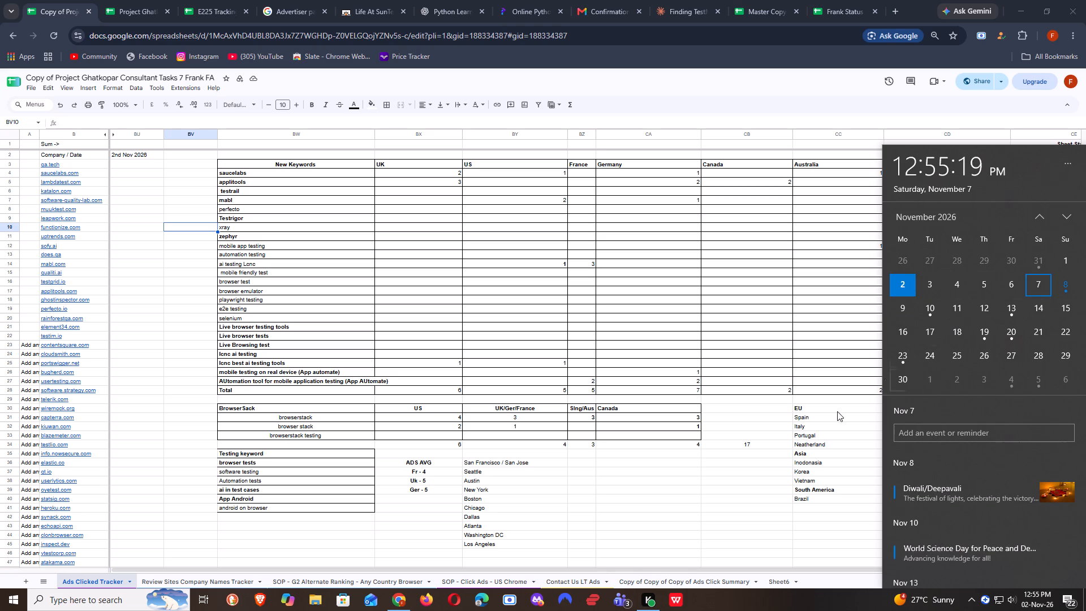
{"action": "left_click", "coordinate": [635, 489]}
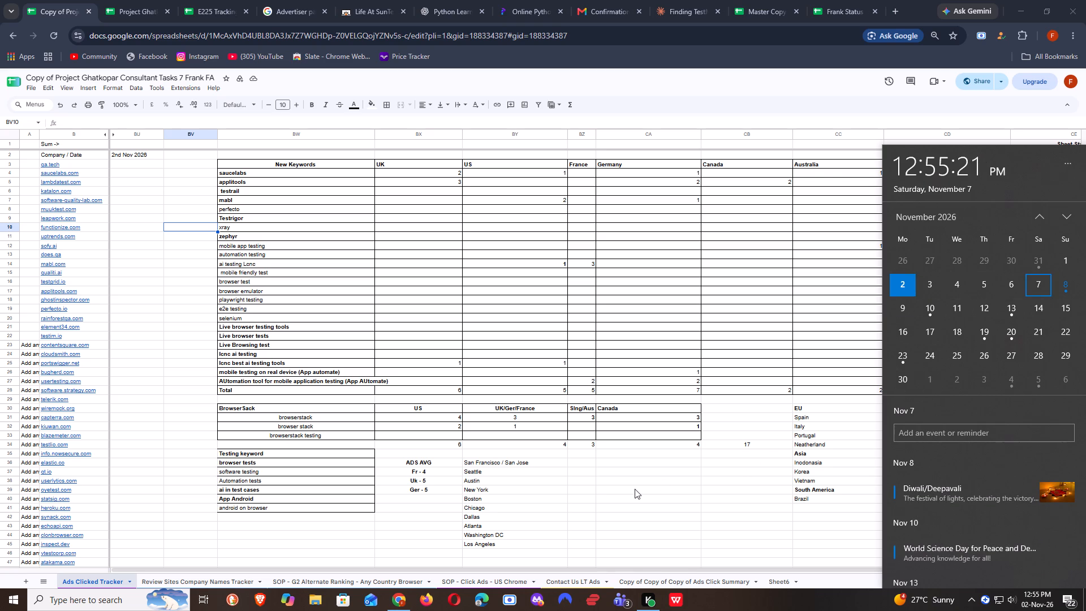
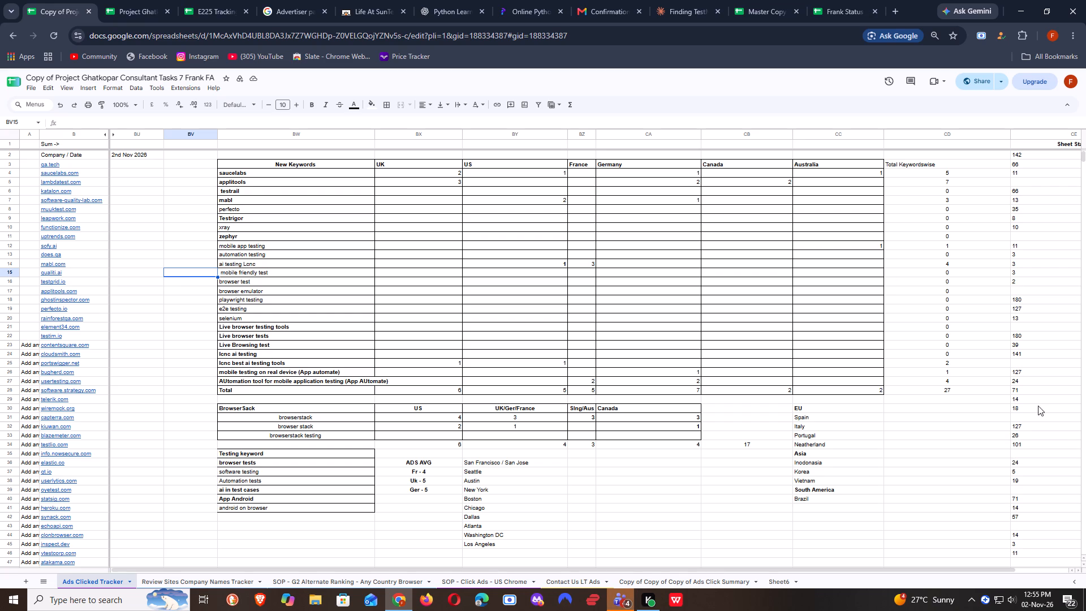
Check November 7, 2026 and its events in the system calendar.
{"action": "left_click", "coordinate": [1040, 603]}
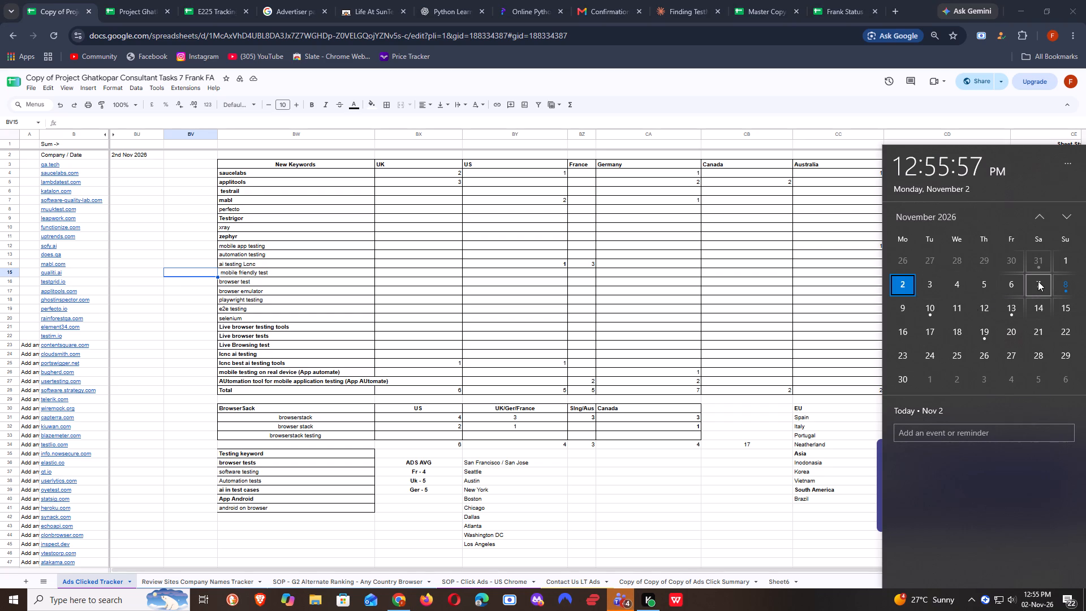
{"action": "left_click", "coordinate": [1038, 281]}
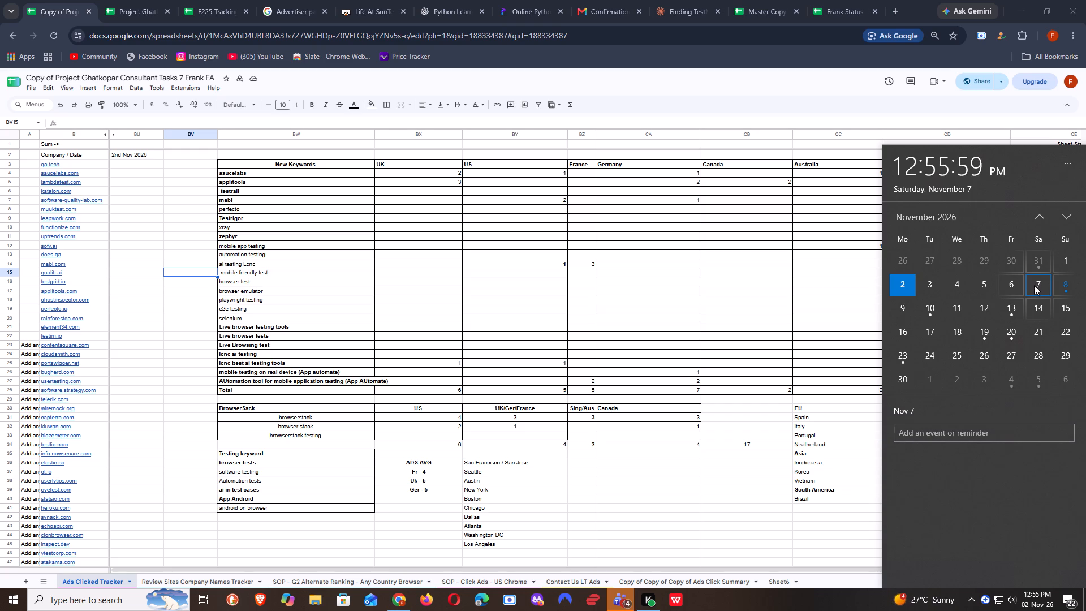
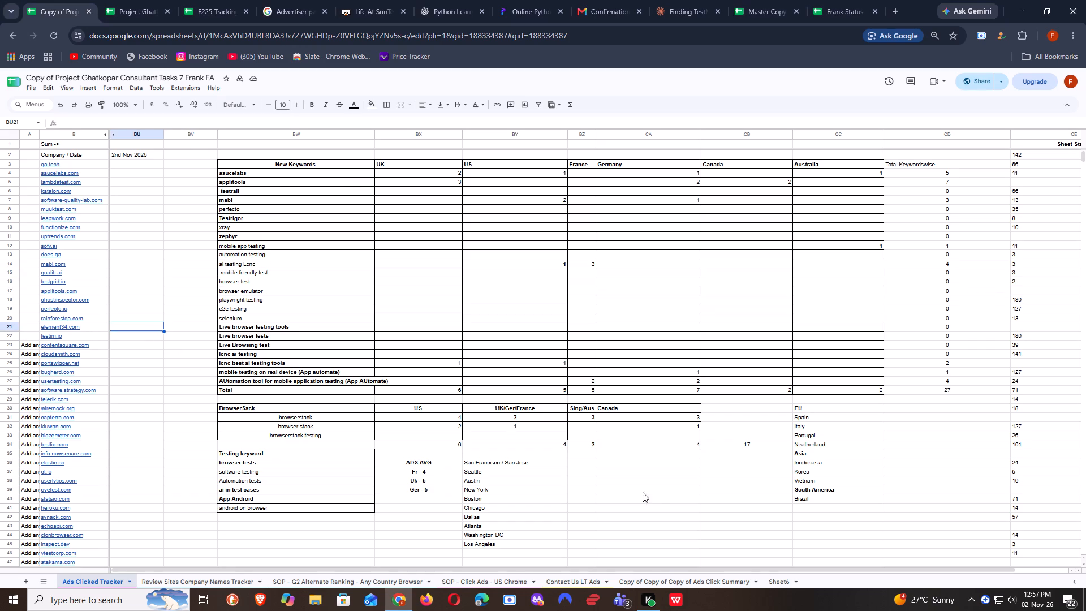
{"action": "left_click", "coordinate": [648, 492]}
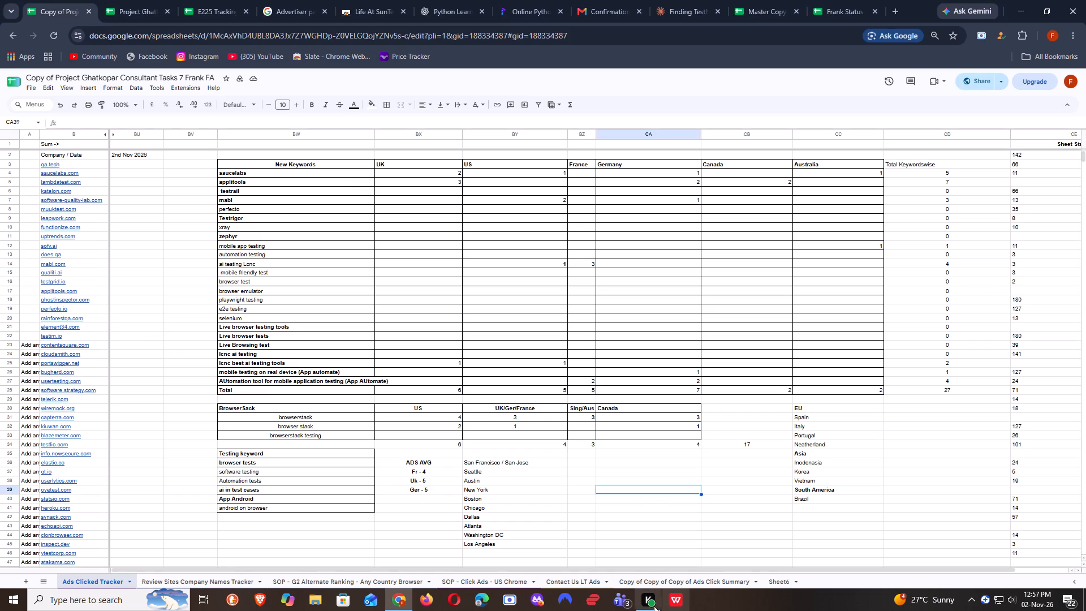
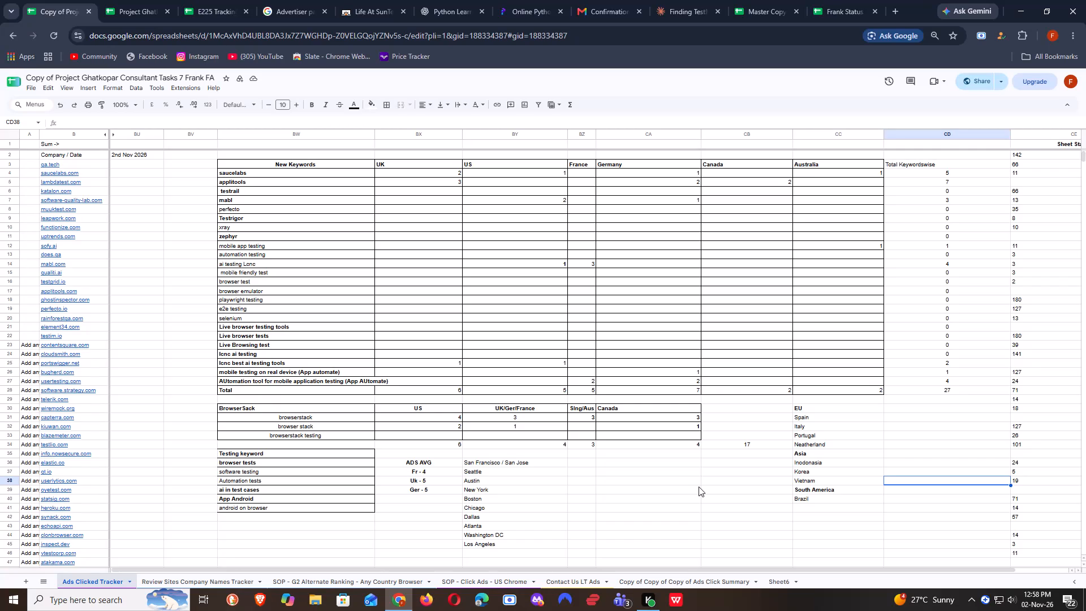
Move the Frank Status new 2 spreadsheet's browser tab so it sits directly after the Project Ghatkopar one.
{"action": "left_click", "coordinate": [148, 406]}
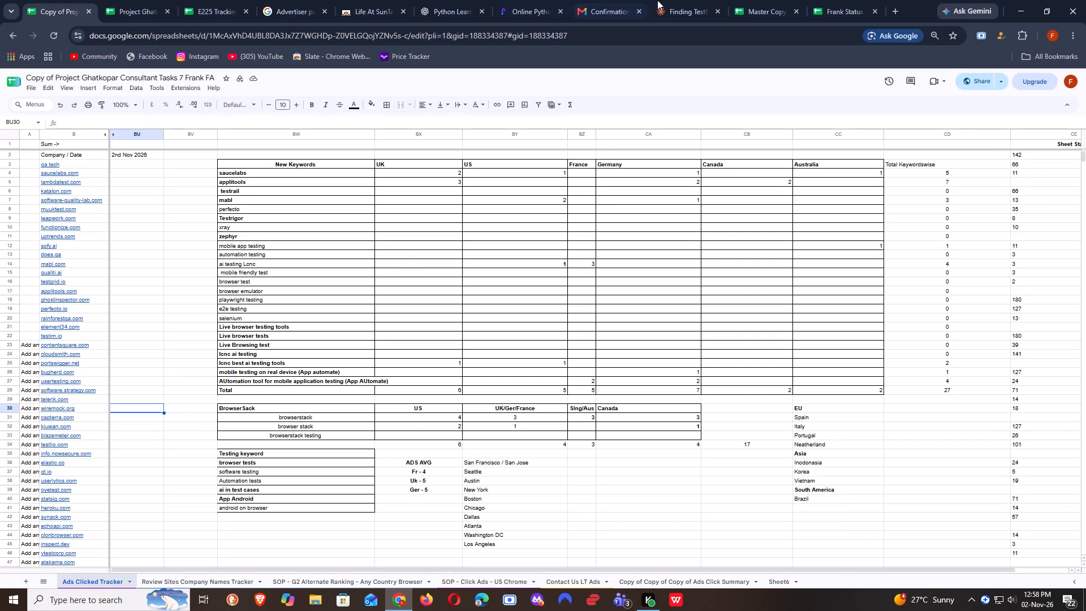
{"action": "left_click", "coordinate": [817, 0]}
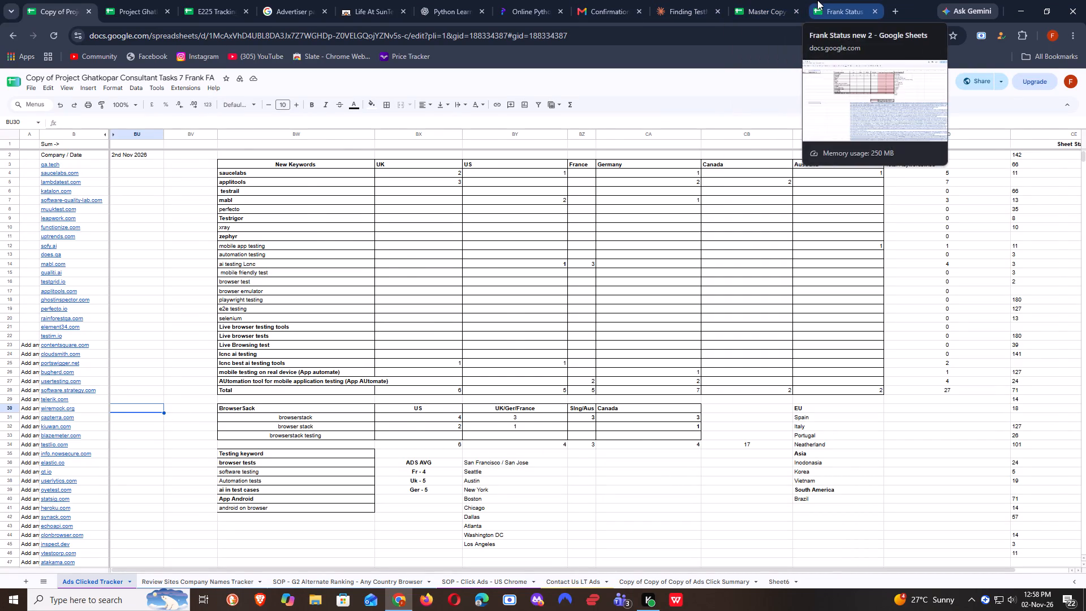
{"action": "left_click", "coordinate": [380, 421]}
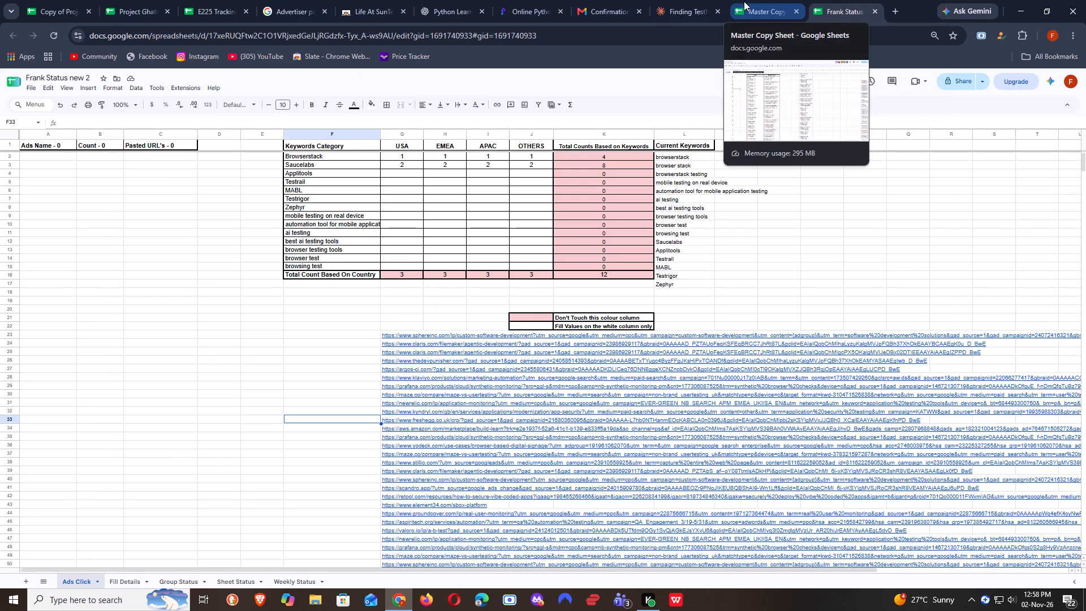
{"action": "left_click_drag", "start_coordinate": [837, 9], "coordinate": [205, 0]}
{"action": "left_click", "coordinate": [212, 242]}
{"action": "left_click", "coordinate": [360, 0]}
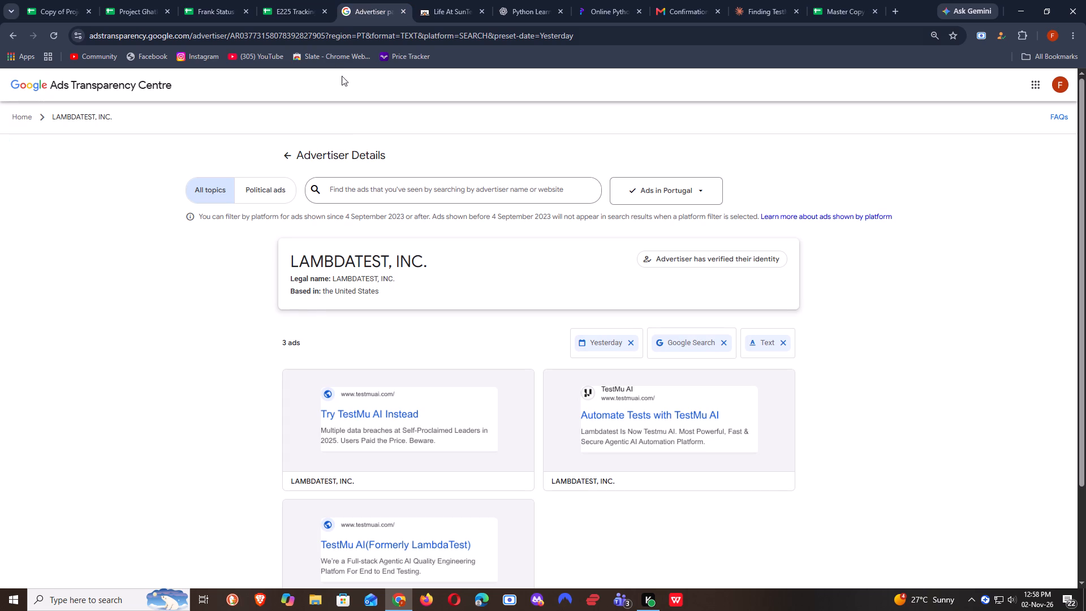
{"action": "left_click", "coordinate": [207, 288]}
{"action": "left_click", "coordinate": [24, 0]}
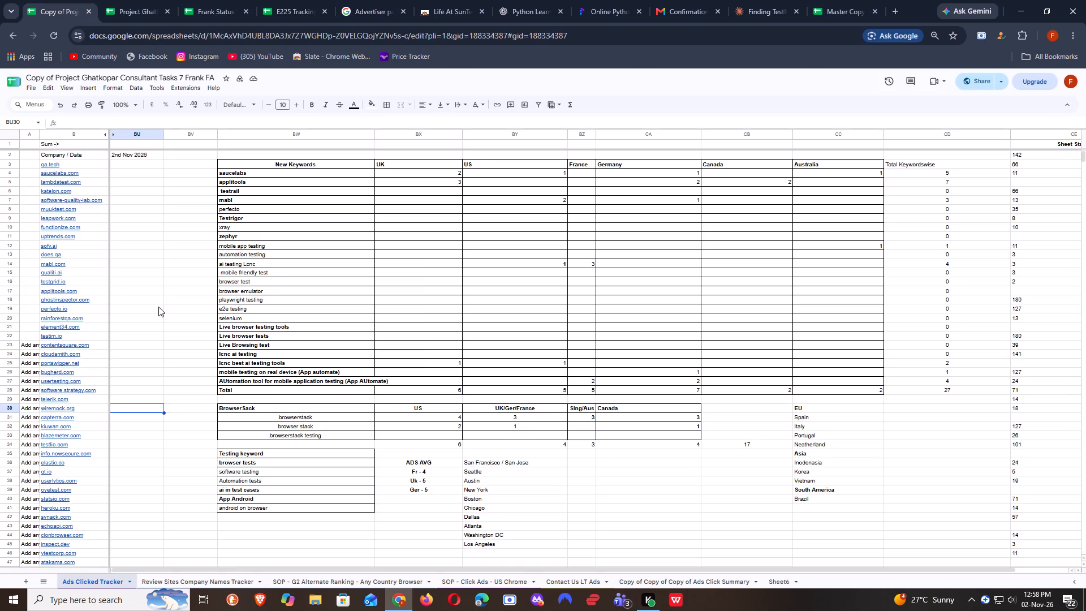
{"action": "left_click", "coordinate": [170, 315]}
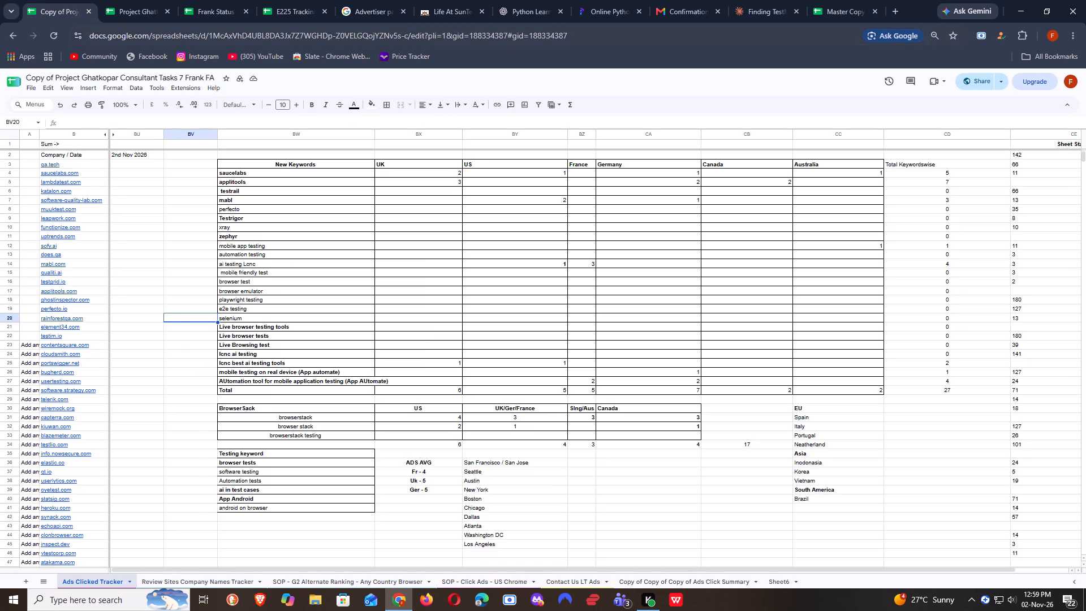
Switch to the Ads Transparency Centre page for LAMBDATEST, INC. and filter its ads by the United Kingdom region.
{"action": "left_click", "coordinate": [355, 1]}
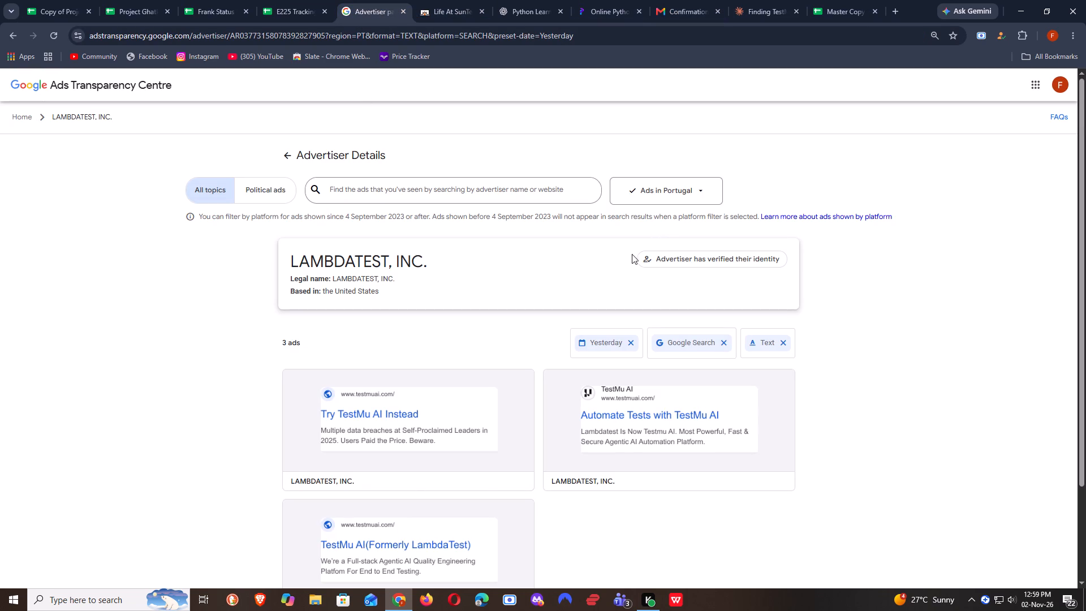
{"action": "left_click", "coordinate": [670, 199]}
{"action": "left_click", "coordinate": [671, 199]}
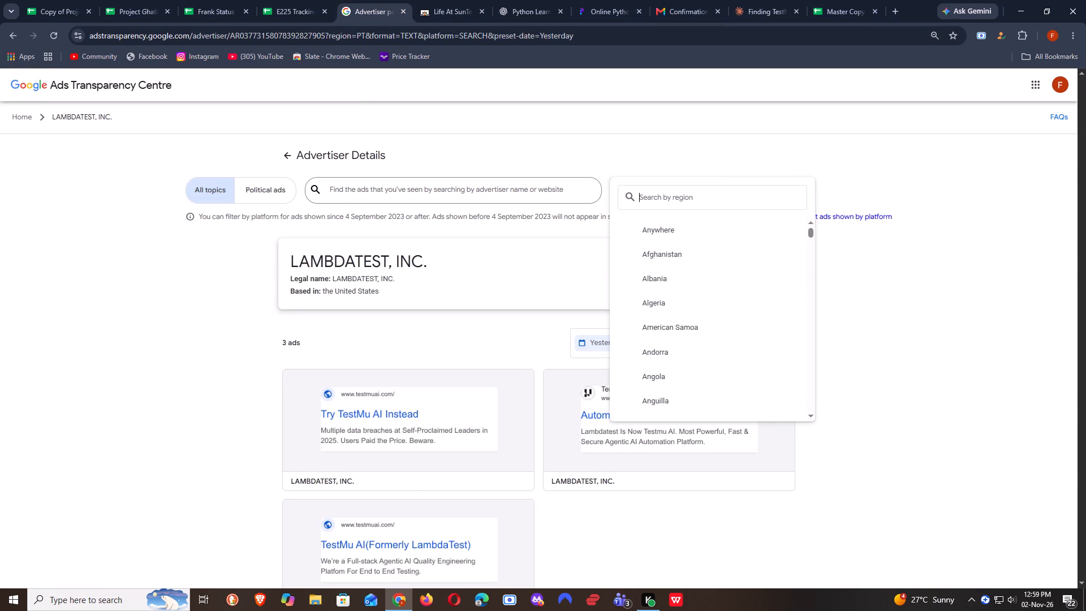
{"action": "type", "text": "england"}
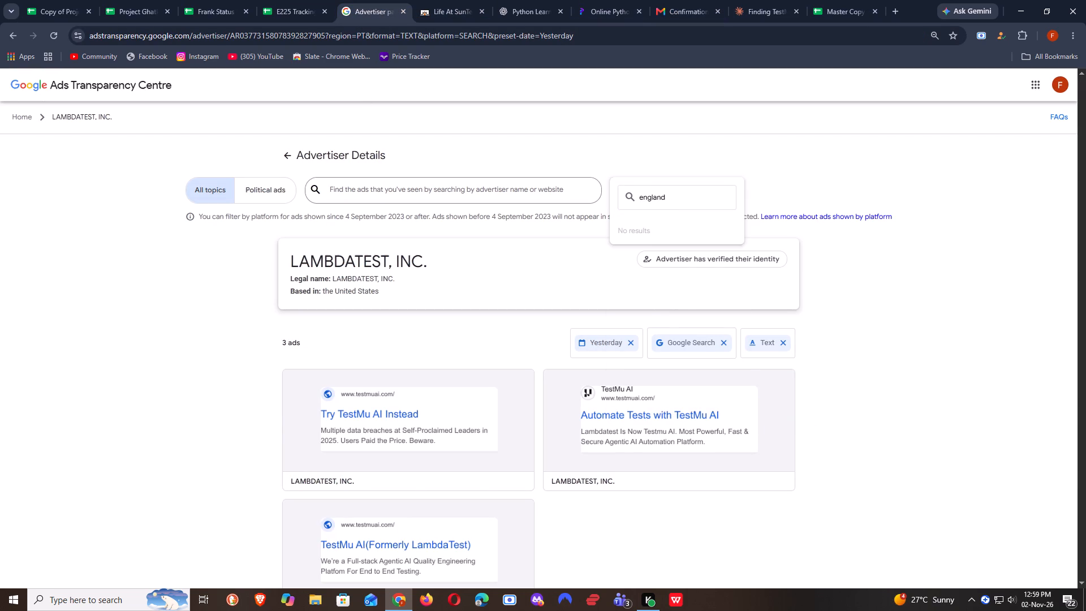
{"action": "key", "text": "BackSpace"}
{"action": "key", "text": "BackSpace"}
{"action": "key", "text": "BackSpace"}
{"action": "key", "text": "BackSpace"}
{"action": "key", "text": "BackSpace"}
{"action": "key", "text": "BackSpace"}
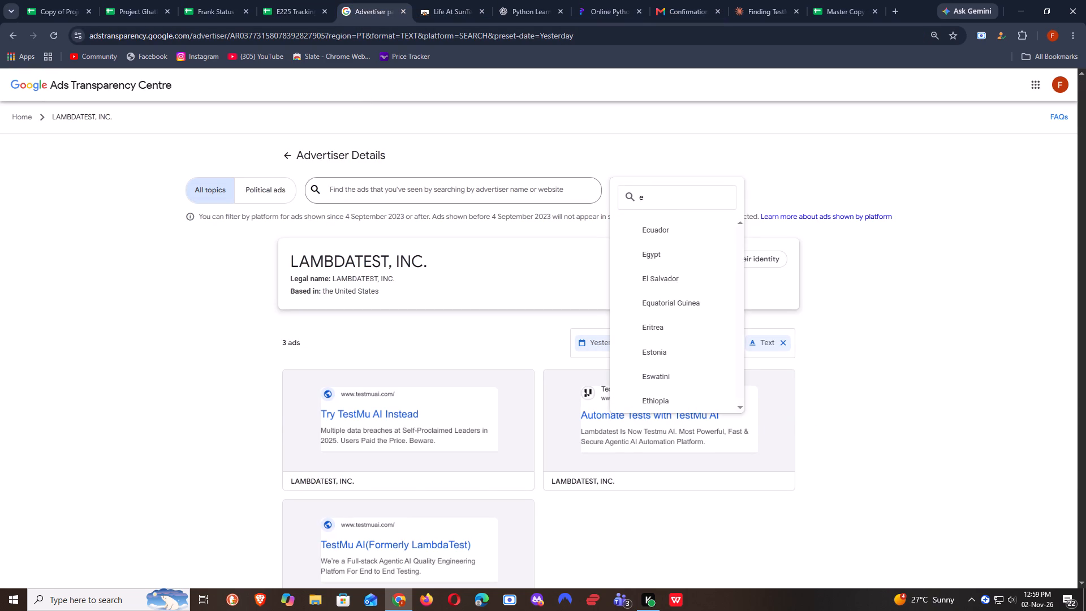
{"action": "key", "text": "BackSpace"}
{"action": "type", "text": "uni"}
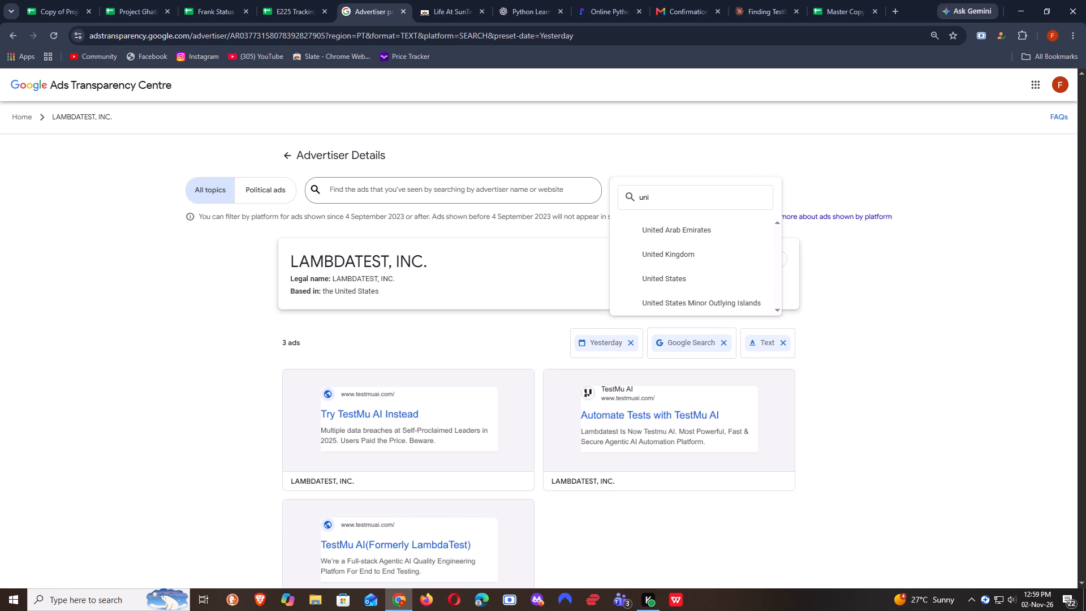
{"action": "left_click", "coordinate": [678, 251]}
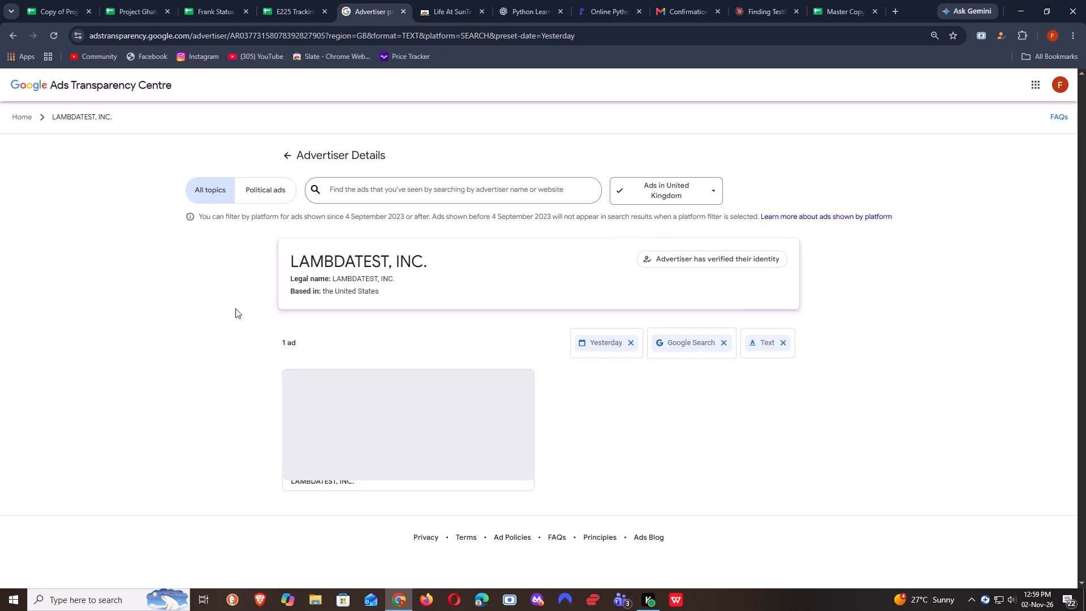
{"action": "scroll", "coordinate": [238, 425], "scroll_direction": "up", "scroll_amount": 4}
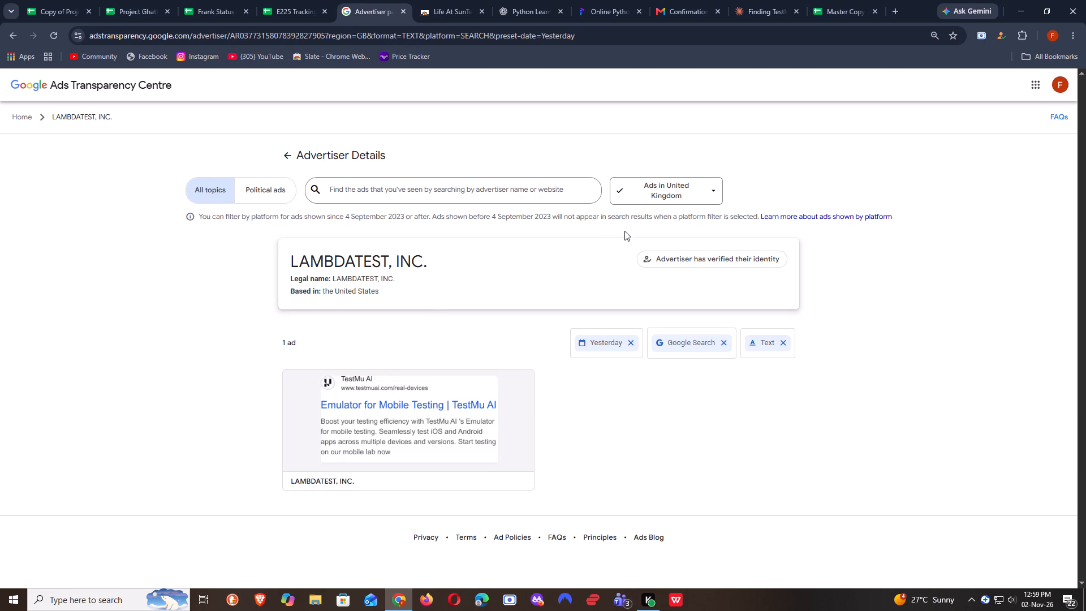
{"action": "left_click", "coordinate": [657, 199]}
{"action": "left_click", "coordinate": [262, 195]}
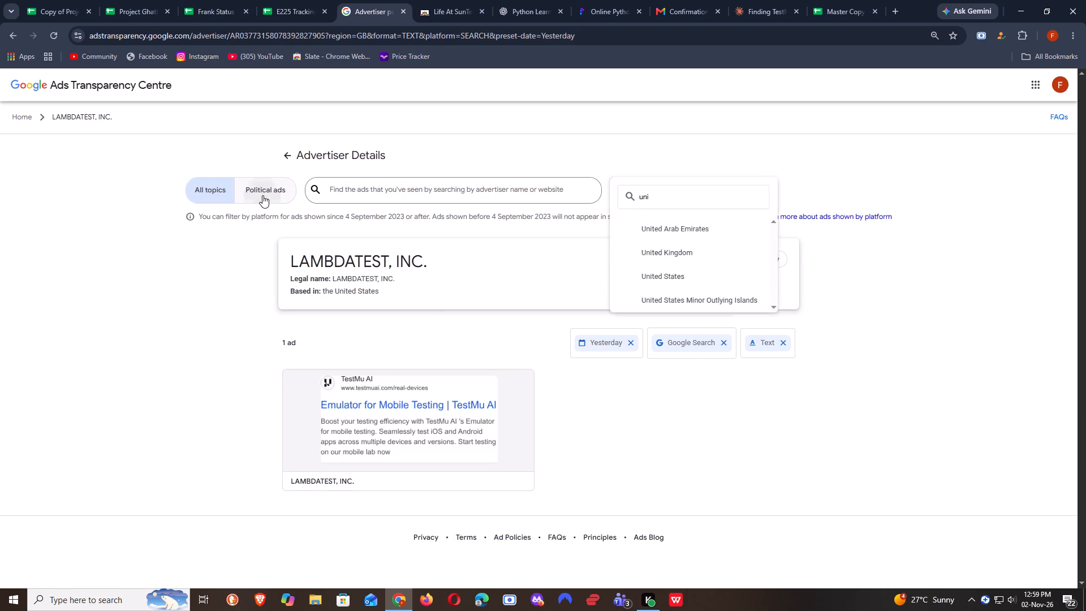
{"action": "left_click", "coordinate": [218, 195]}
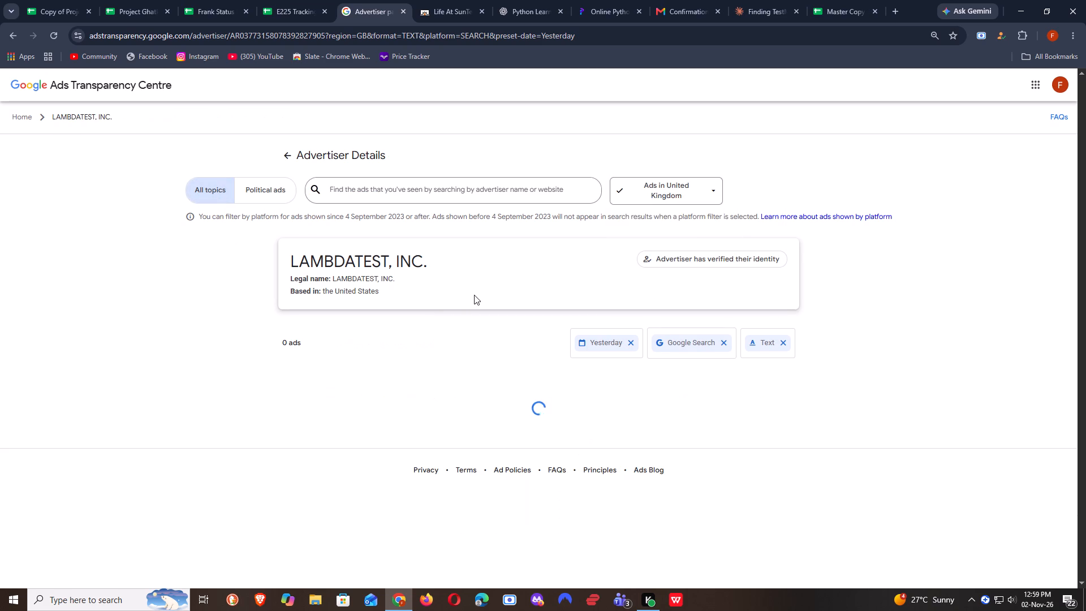
Replace the date filter on the advertiser's United Kingdom ads with Today and look over the results.
{"action": "left_click", "coordinate": [629, 344]}
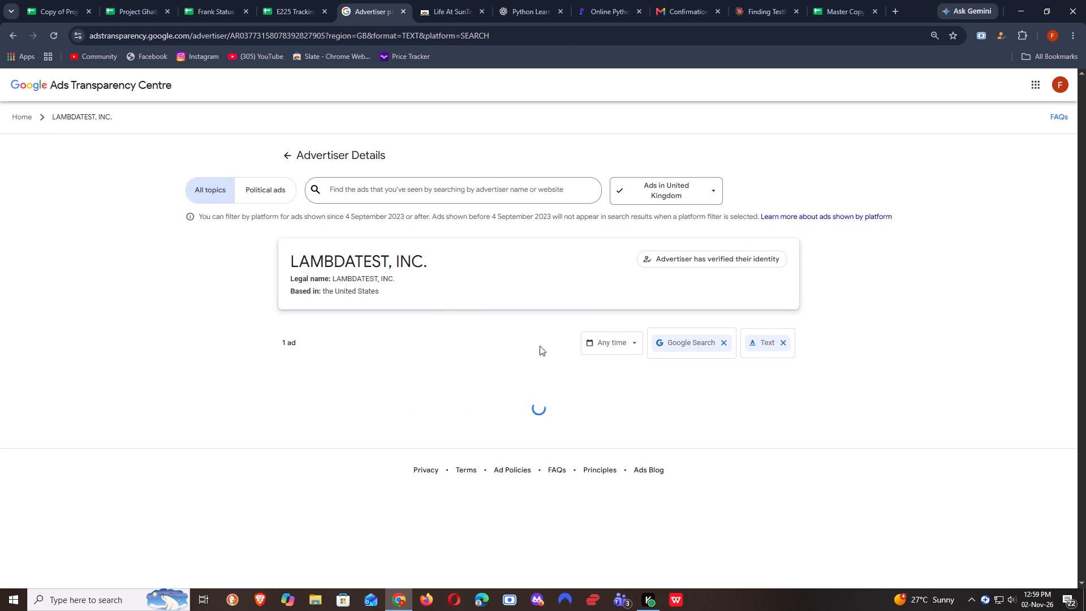
{"action": "left_click", "coordinate": [611, 341]}
{"action": "left_click", "coordinate": [627, 338]}
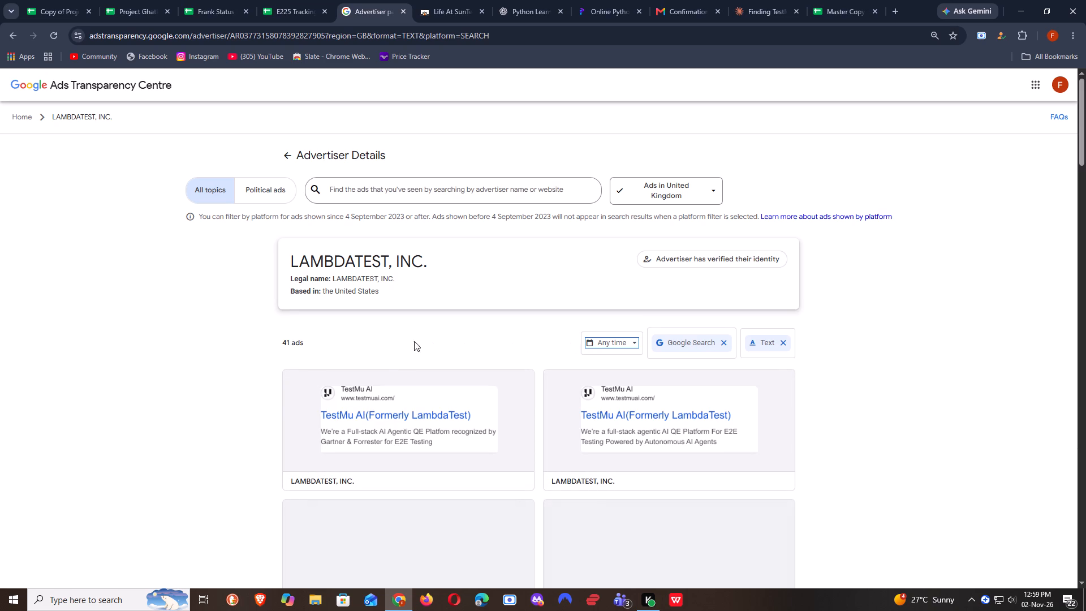
{"action": "left_click", "coordinate": [389, 343]}
{"action": "left_click", "coordinate": [631, 341]}
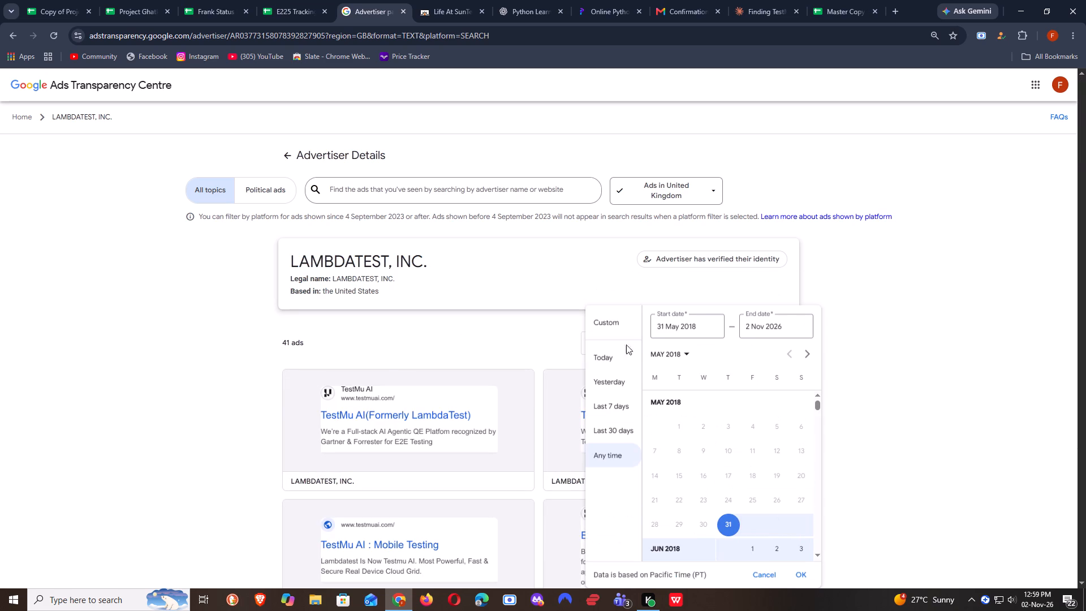
{"action": "left_click", "coordinate": [612, 363]}
{"action": "left_click", "coordinate": [810, 571]}
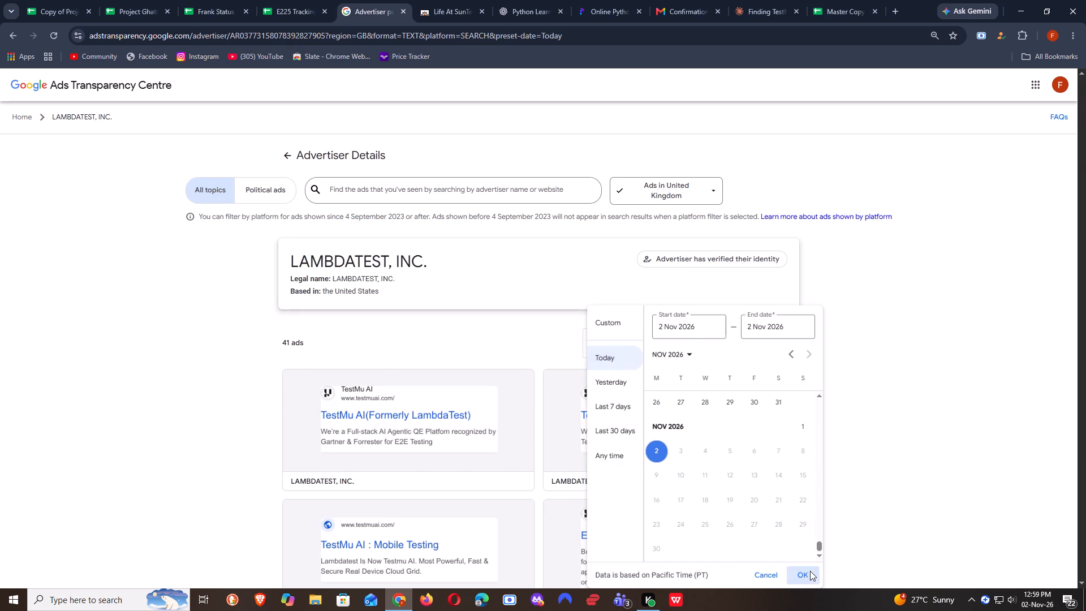
{"action": "scroll", "coordinate": [192, 405], "scroll_direction": "down", "scroll_amount": 2}
{"action": "scroll", "coordinate": [191, 405], "scroll_direction": "up", "scroll_amount": 5}
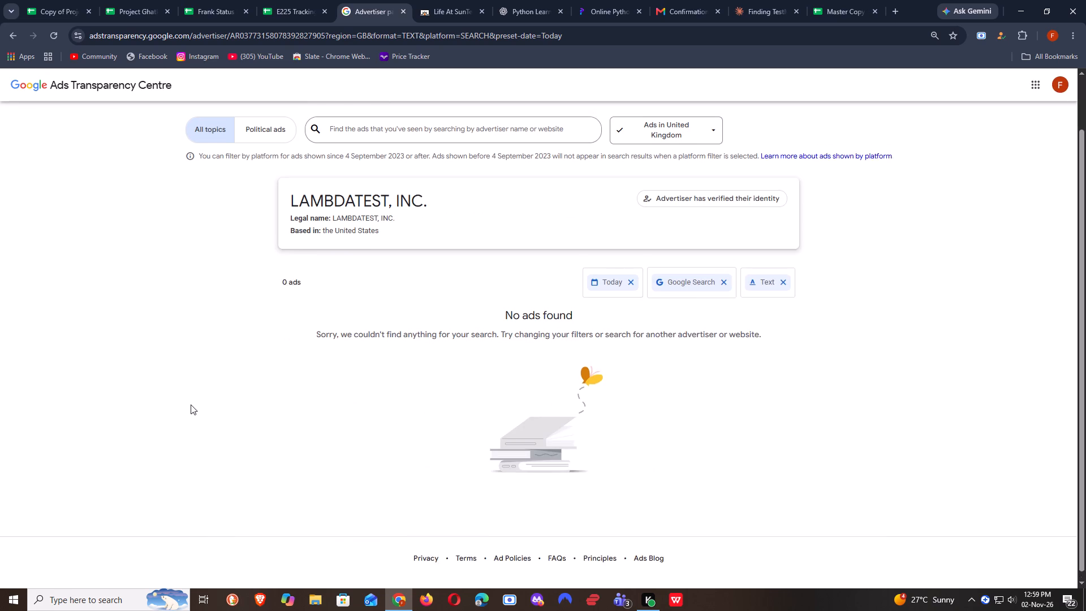
Change the region filter to United States to check the advertiser's text search ads there.
{"action": "left_click", "coordinate": [670, 196]}
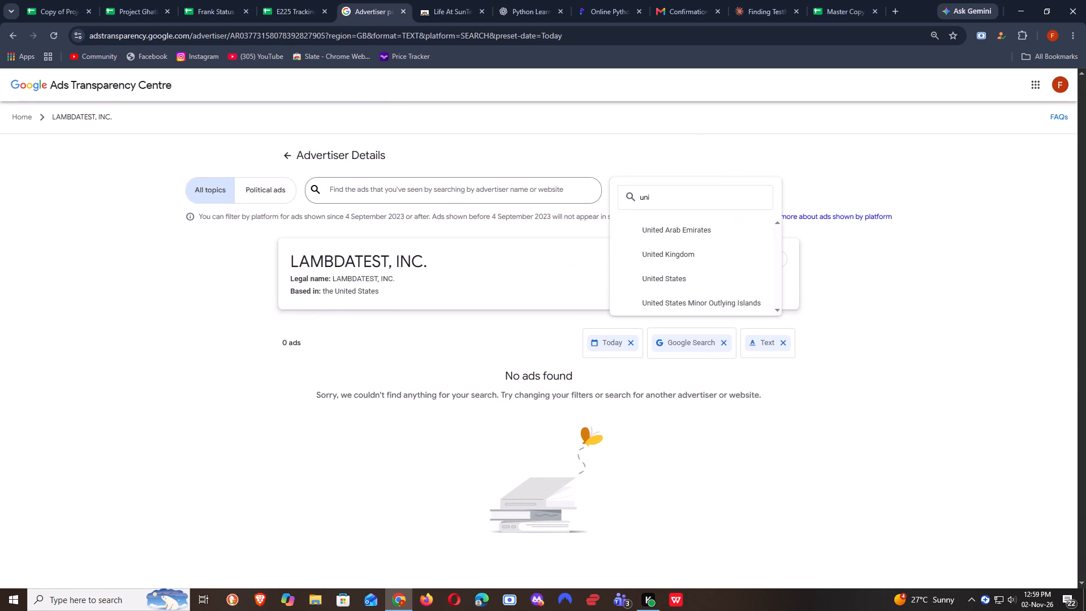
{"action": "left_click", "coordinate": [662, 202]}
{"action": "key", "text": "BackSpace"}
{"action": "key", "text": "BackSpace"}
{"action": "key", "text": "BackSpace"}
{"action": "key", "text": "BackSpace"}
{"action": "key", "text": "BackSpace"}
{"action": "key", "text": "BackSpace"}
{"action": "key", "text": "BackSpace"}
{"action": "key", "text": "BackSpace"}
{"action": "type", "text": "Uni"}
{"action": "left_click", "coordinate": [674, 283]}
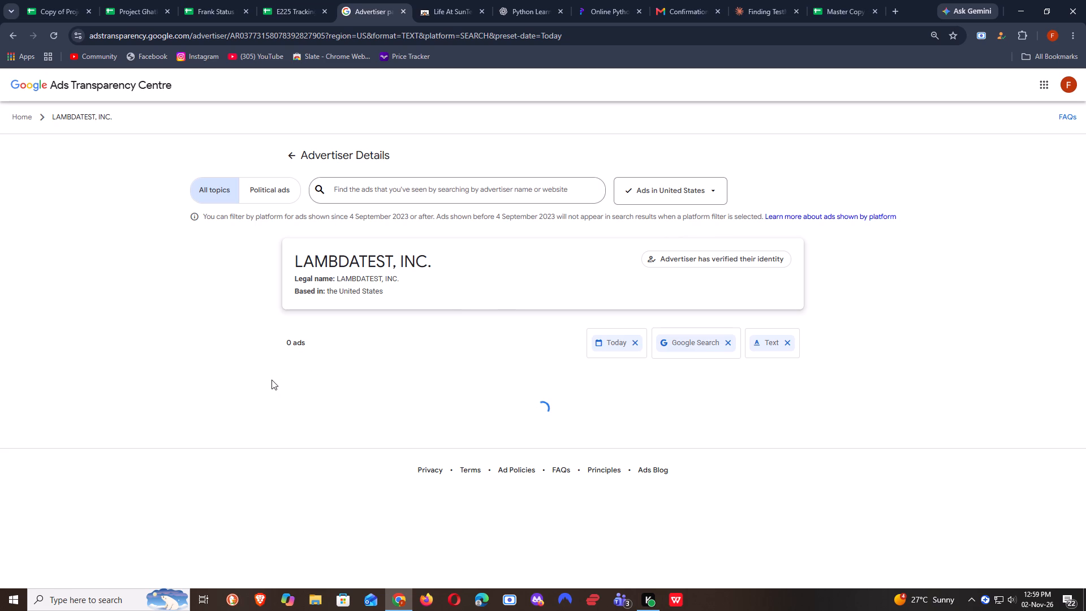
Change the region filter to Italy to check the advertiser's text search ads there.
{"action": "left_click", "coordinate": [654, 191]}
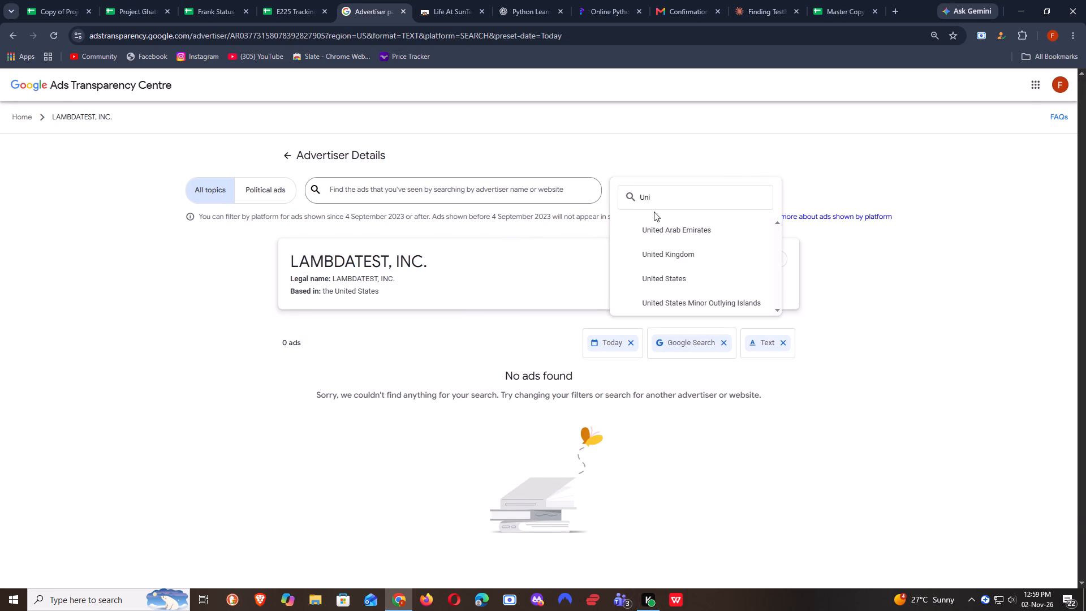
{"action": "left_click", "coordinate": [671, 196]}
{"action": "key", "text": "BackSpace"}
{"action": "key", "text": "BackSpace"}
{"action": "key", "text": "BackSpace"}
{"action": "key", "text": "BackSpace"}
{"action": "key", "text": "BackSpace"}
{"action": "key", "text": "BackSpace"}
{"action": "key", "text": "BackSpace"}
{"action": "key", "text": "BackSpace"}
{"action": "key", "text": "BackSpace"}
{"action": "key", "text": "BackSpace"}
{"action": "key", "text": "BackSpace"}
{"action": "type", "text": "italy"}
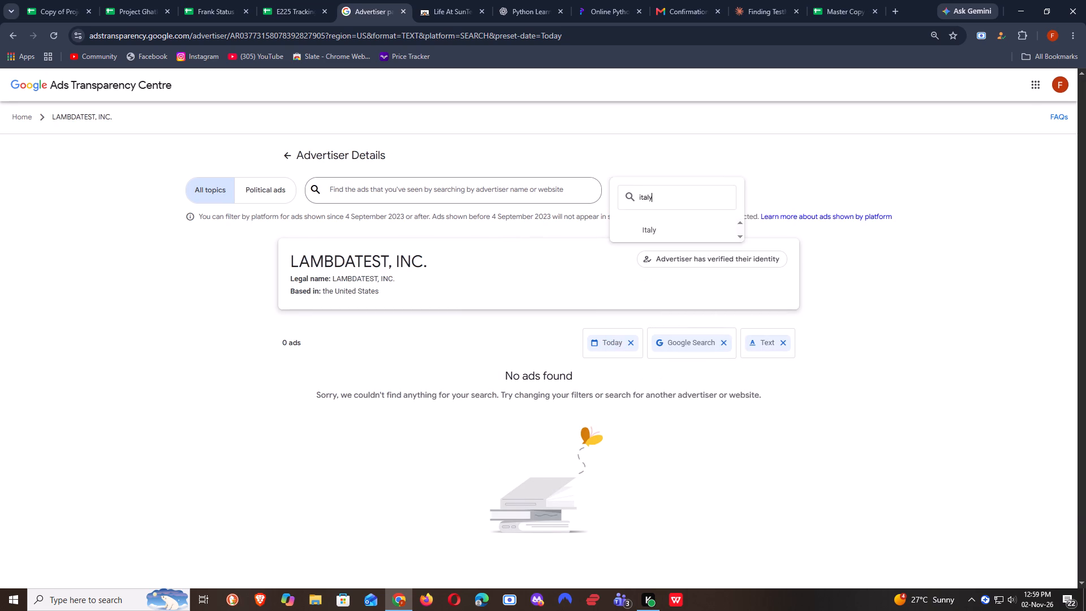
{"action": "left_click", "coordinate": [674, 220]}
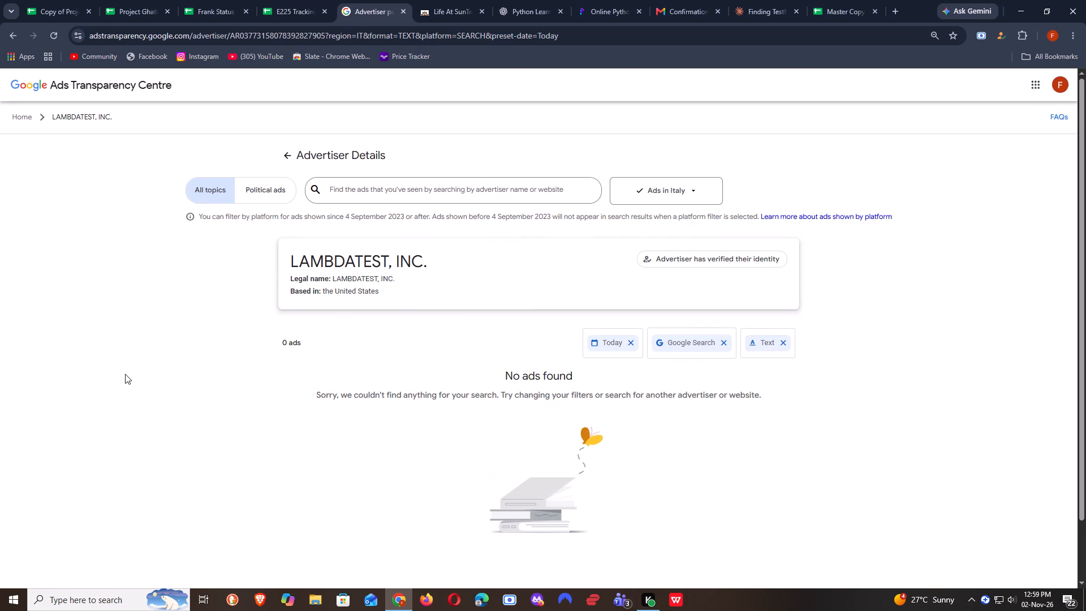
Change the region filter to France to check the advertiser's text search ads there.
{"action": "left_click", "coordinate": [698, 191]}
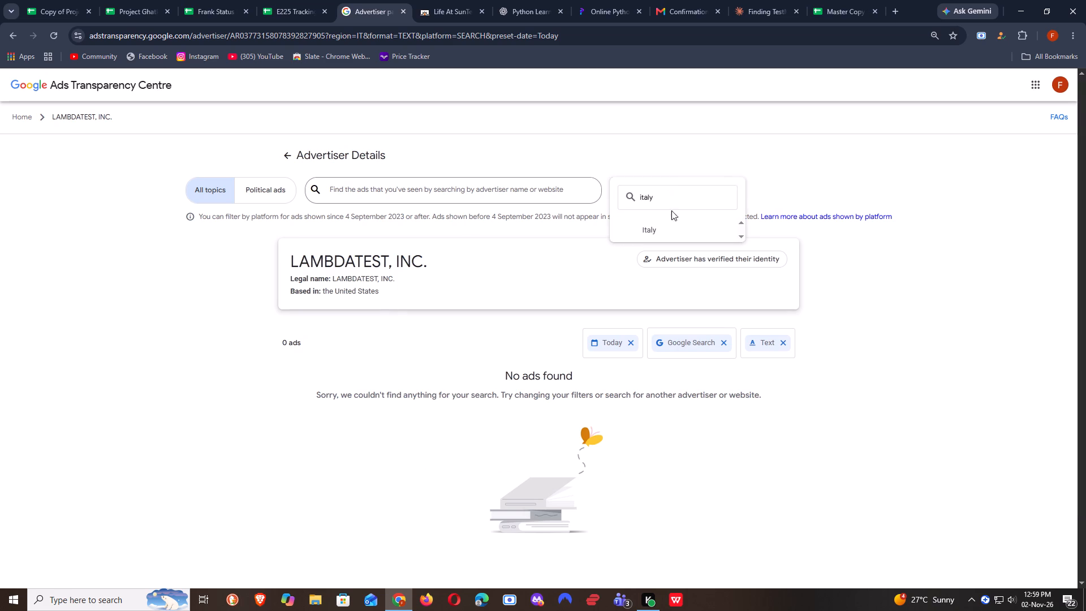
{"action": "left_click", "coordinate": [671, 191]}
{"action": "key", "text": "BackSpace"}
{"action": "key", "text": "BackSpace"}
{"action": "key", "text": "BackSpace"}
{"action": "key", "text": "BackSpace"}
{"action": "key", "text": "BackSpace"}
{"action": "key", "text": "BackSpace"}
{"action": "key", "text": "BackSpace"}
{"action": "key", "text": "BackSpace"}
{"action": "key", "text": "BackSpace"}
{"action": "key", "text": "BackSpace"}
{"action": "key", "text": "BackSpace"}
{"action": "key", "text": "BackSpace"}
{"action": "key", "text": "BackSpace"}
{"action": "key", "text": "BackSpace"}
{"action": "key", "text": "BackSpace"}
{"action": "key", "text": "BackSpace"}
{"action": "key", "text": "BackSpace"}
{"action": "key", "text": "BackSpace"}
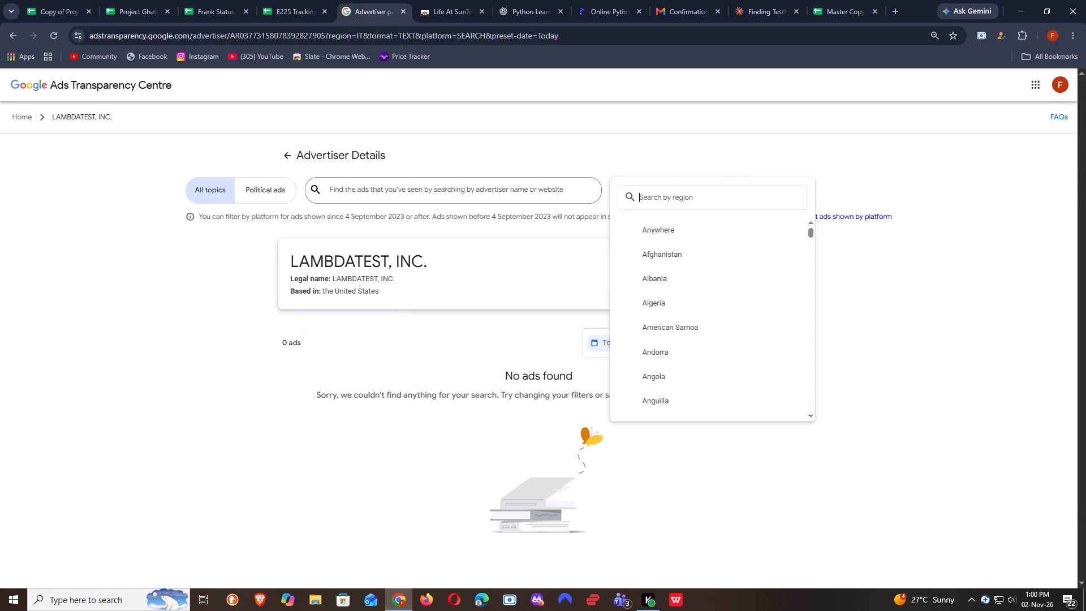
{"action": "type", "text": "fr"}
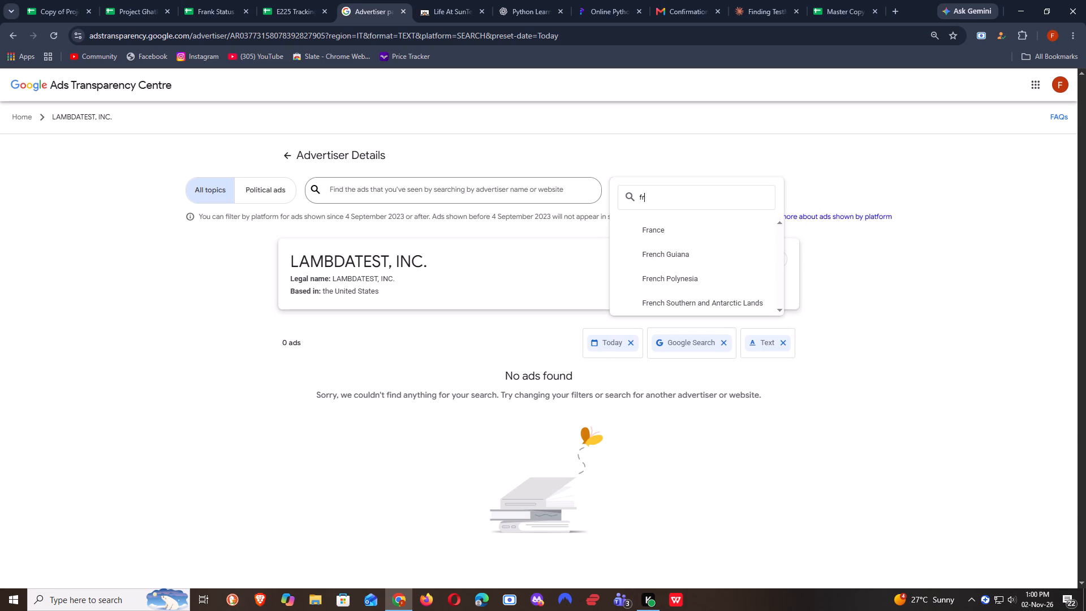
{"action": "left_click", "coordinate": [674, 222]}
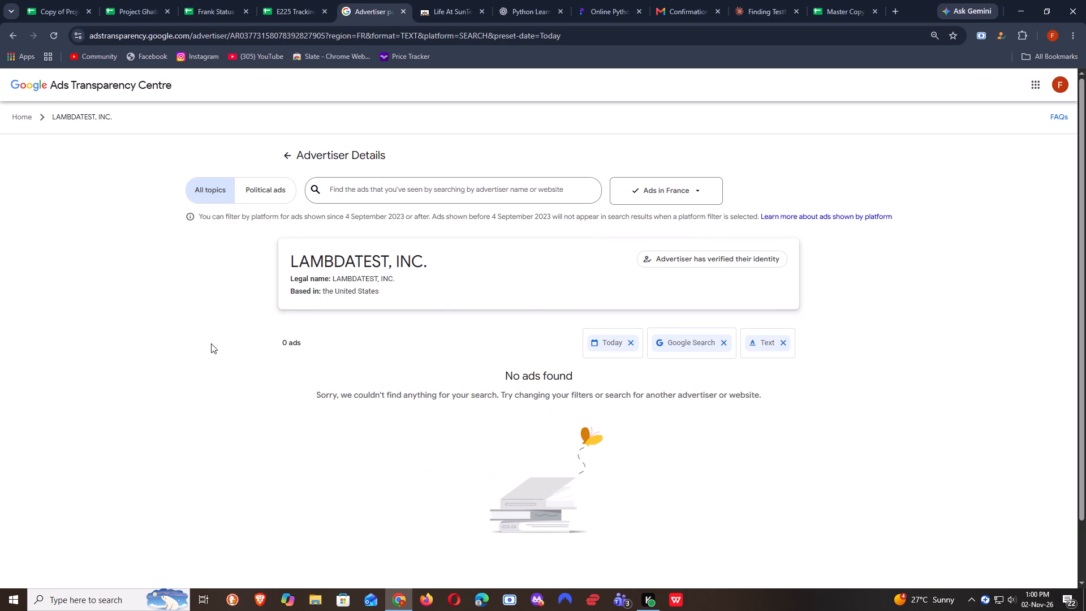
Change the region filter to Germany to check the advertiser's text search ads there.
{"action": "left_click", "coordinate": [650, 194]}
{"action": "left_click", "coordinate": [668, 204]}
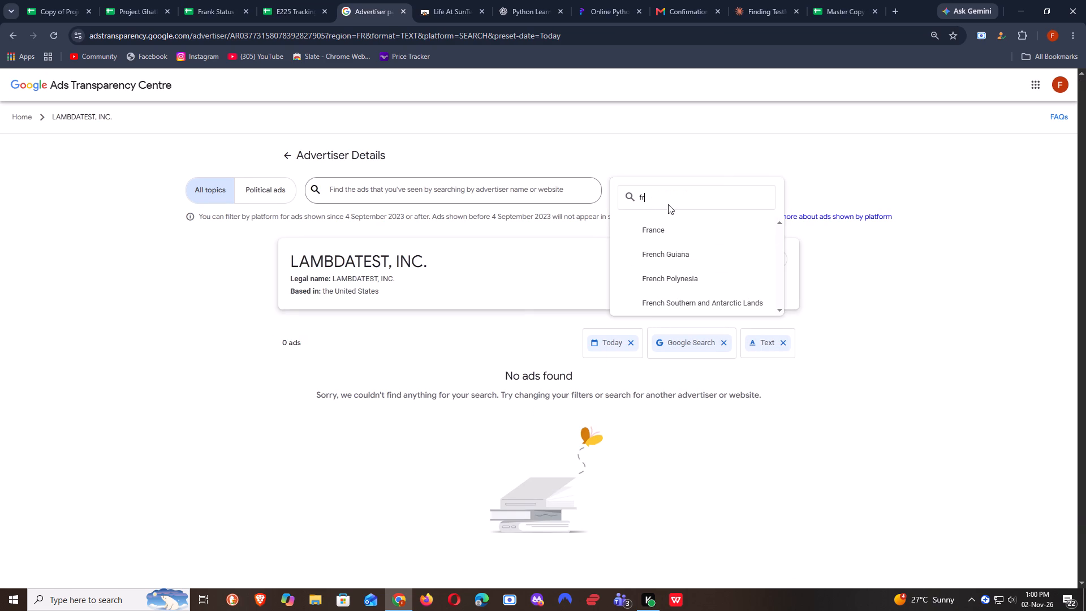
{"action": "key", "text": "BackSpace"}
{"action": "key", "text": "BackSpace"}
{"action": "key", "text": "BackSpace"}
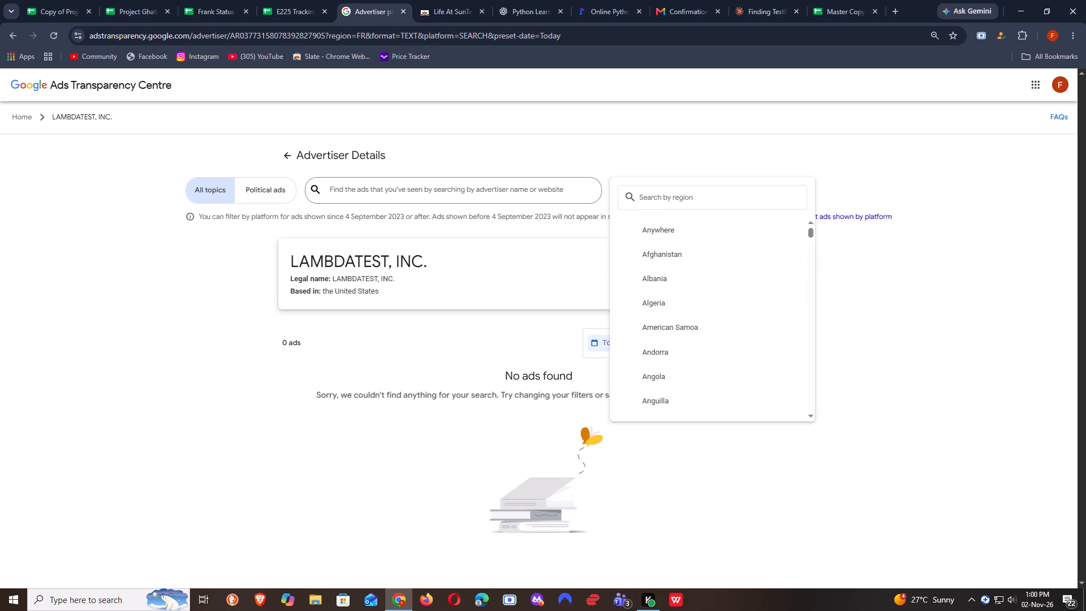
{"action": "type", "text": "ger"}
{"action": "left_click", "coordinate": [653, 233]}
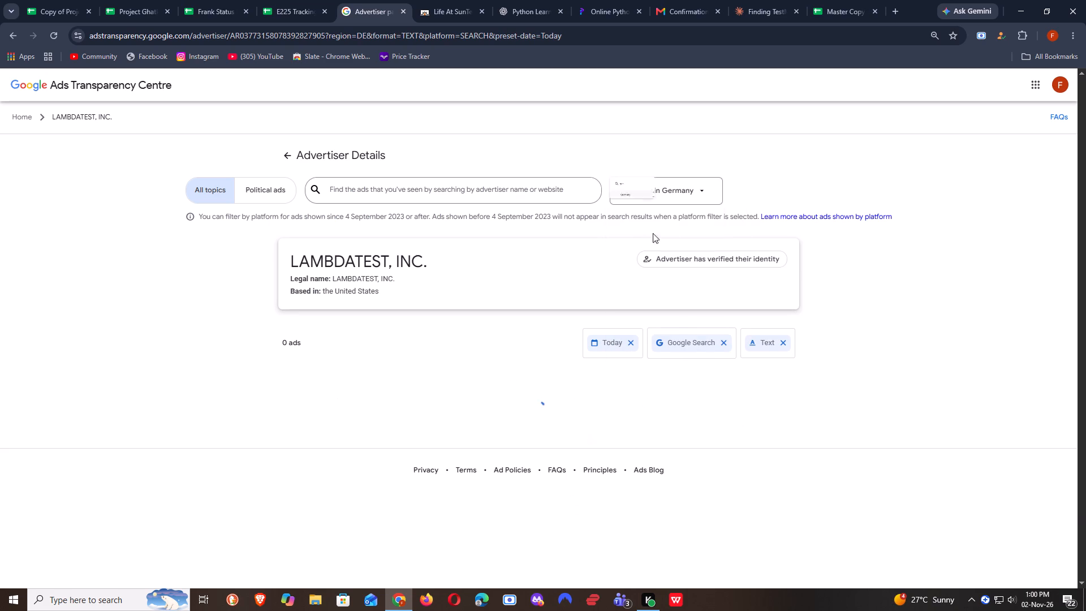
Change the region filter to Canada to check the advertiser's text search ads there.
{"action": "left_click", "coordinate": [689, 182]}
{"action": "left_click", "coordinate": [661, 199]}
{"action": "key", "text": "BackSpace"}
{"action": "key", "text": "BackSpace"}
{"action": "key", "text": "BackSpace"}
{"action": "key", "text": "BackSpace"}
{"action": "key", "text": "BackSpace"}
{"action": "key", "text": "BackSpace"}
{"action": "key", "text": "BackSpace"}
{"action": "key", "text": "BackSpace"}
{"action": "key", "text": "BackSpace"}
{"action": "key", "text": "BackSpace"}
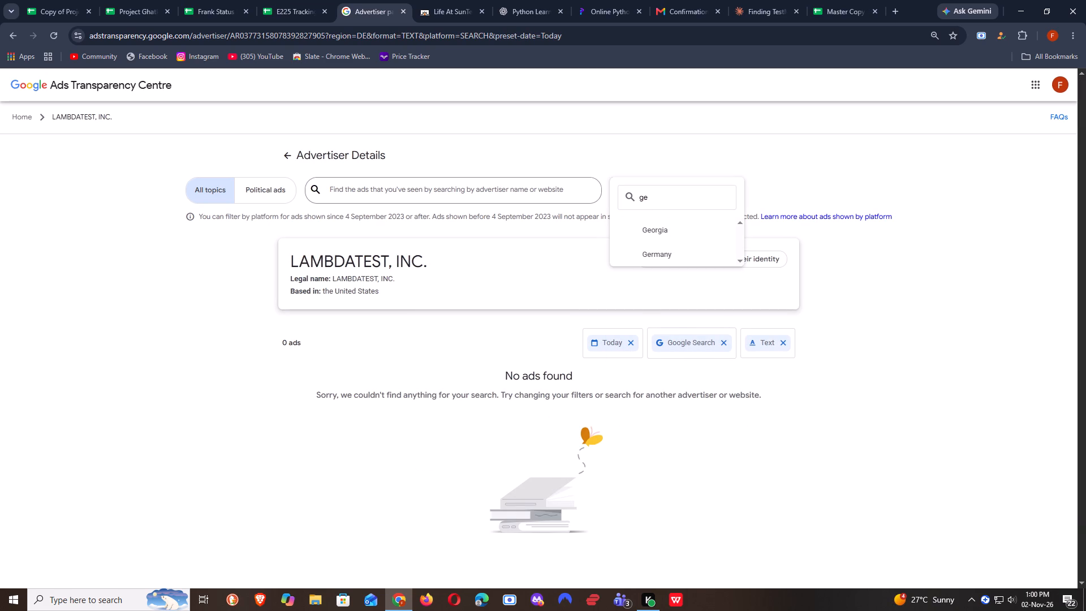
{"action": "type", "text": "cana"}
{"action": "left_click", "coordinate": [661, 223]}
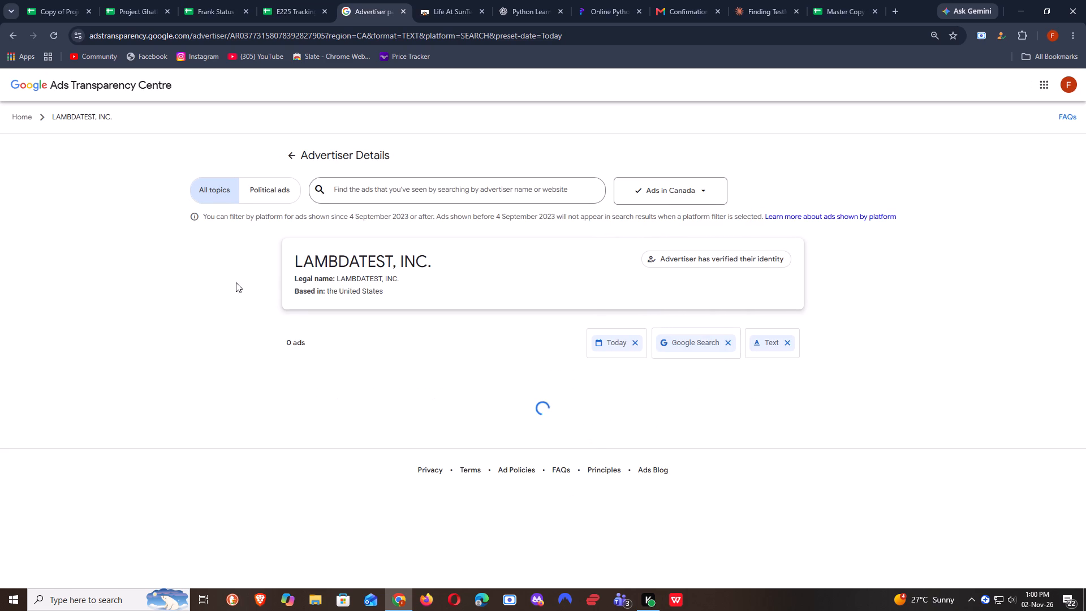
Reopen the region filter and clear its search text to list all regions.
{"action": "left_click", "coordinate": [669, 194]}
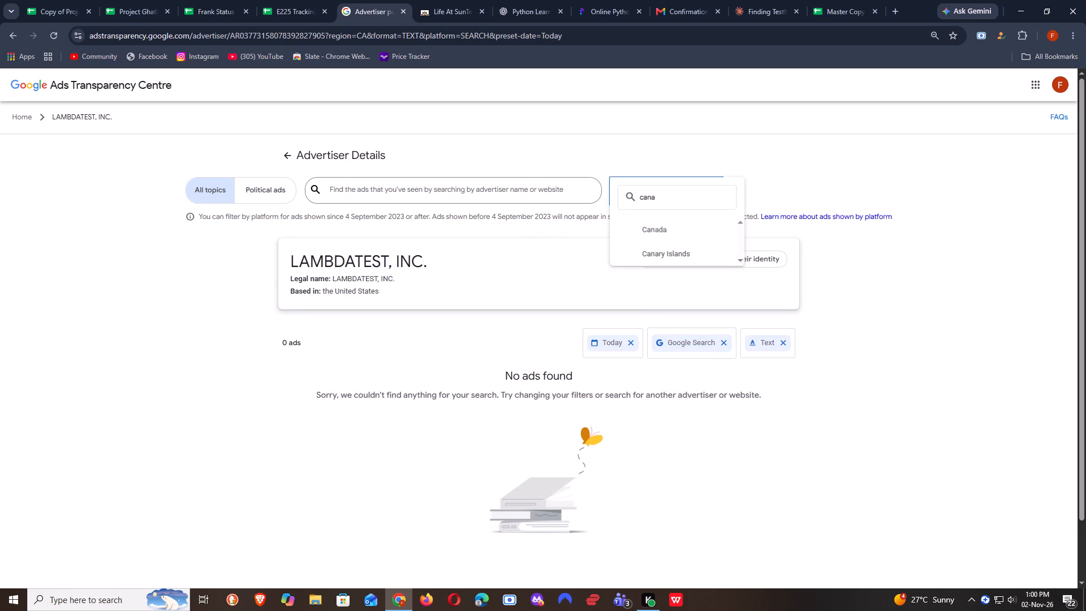
{"action": "left_click", "coordinate": [669, 205]}
{"action": "key", "text": "BackSpace"}
{"action": "key", "text": "BackSpace"}
{"action": "key", "text": "BackSpace"}
{"action": "key", "text": "BackSpace"}
{"action": "key", "text": "BackSpace"}
{"action": "key", "text": "BackSpace"}
{"action": "key", "text": "BackSpace"}
{"action": "key", "text": "BackSpace"}
{"action": "key", "text": "BackSpace"}
{"action": "key", "text": "BackSpace"}
{"action": "key", "text": "BackSpace"}
{"action": "key", "text": "BackSpace"}
{"action": "key", "text": "BackSpace"}
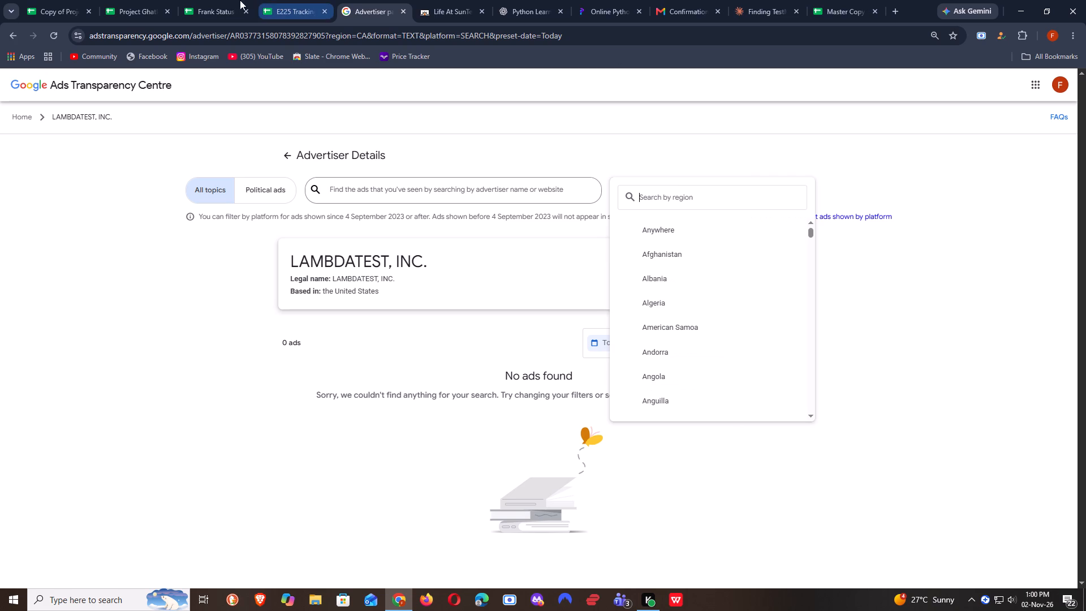
Switch to the Ads Clicked Tracker spreadsheet to consult its keyword and country lists.
{"action": "left_click", "coordinate": [62, 0]}
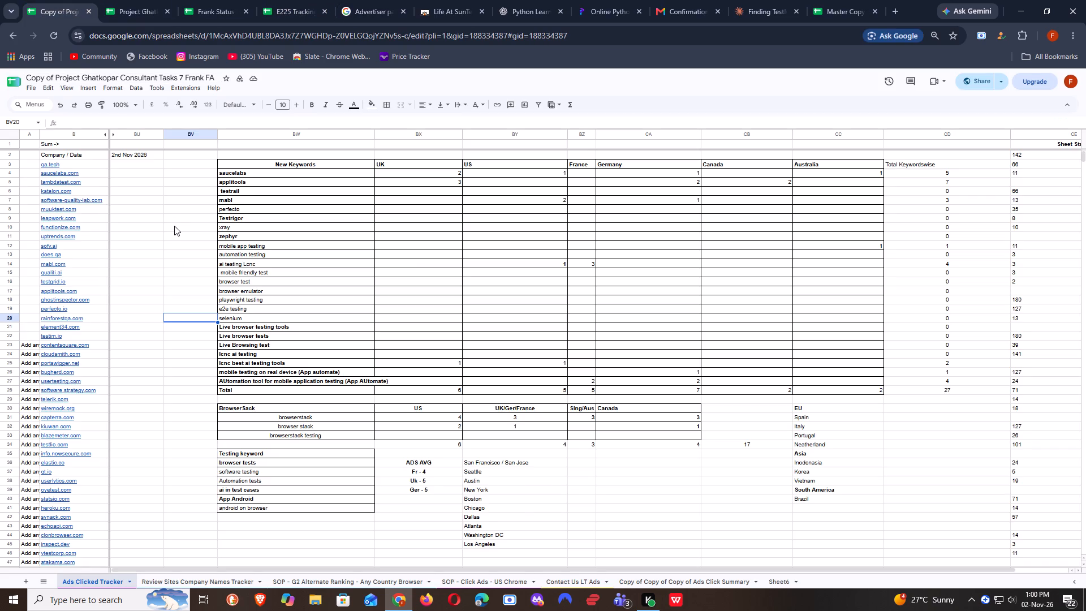
{"action": "left_click", "coordinate": [176, 248]}
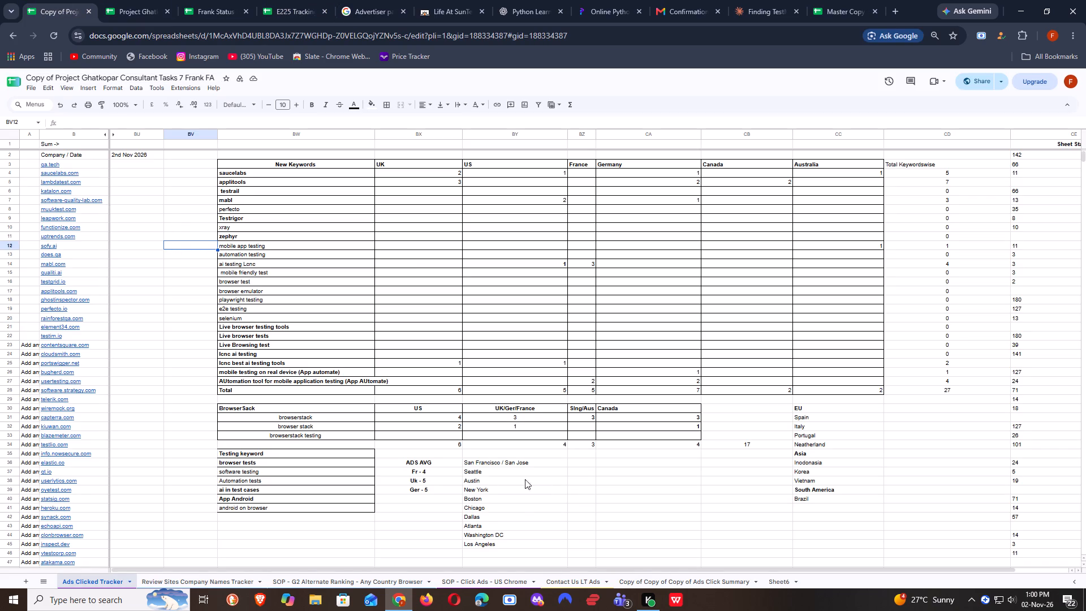
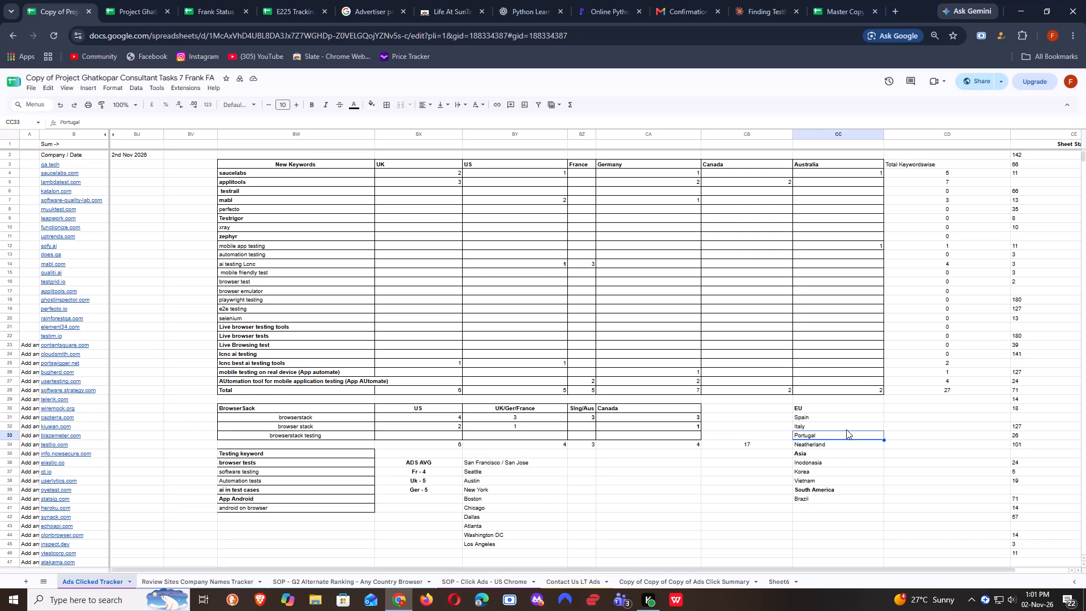
Total the 2nd Nov 2026 column in cell BU1 with a SUM formula covering BU3 down to the sheet's last row.
{"action": "scroll", "coordinate": [515, 540], "scroll_direction": "up", "scroll_amount": 2}
{"action": "left_click_drag", "start_coordinate": [269, 570], "coordinate": [210, 573]}
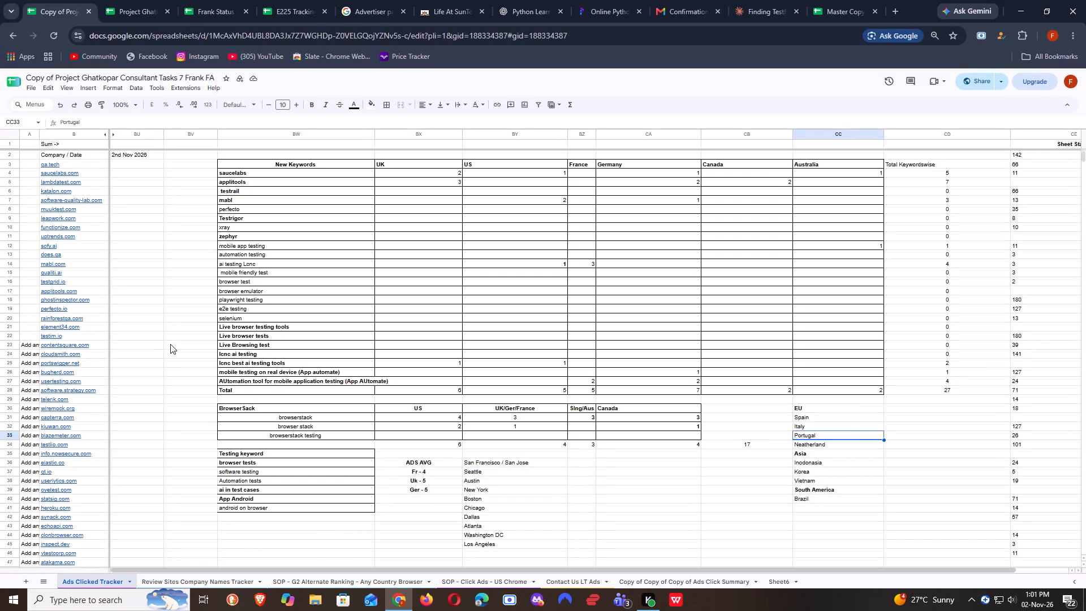
{"action": "left_click", "coordinate": [170, 344]}
{"action": "scroll", "coordinate": [173, 340], "scroll_direction": "up", "scroll_amount": 5}
{"action": "left_click", "coordinate": [125, 144]}
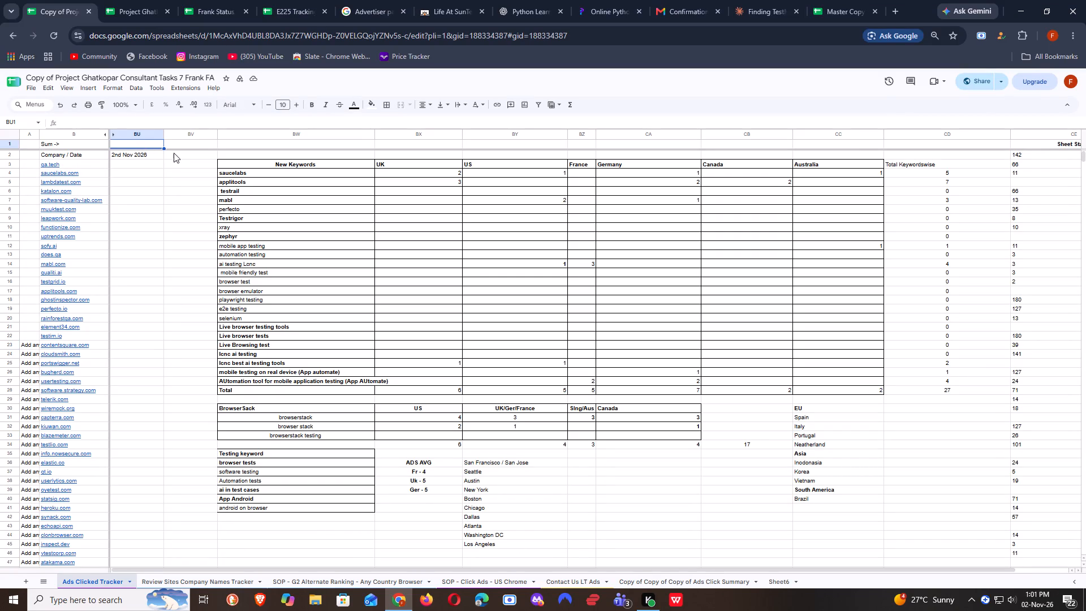
{"action": "type", "text": "=SUm"}
{"action": "key", "text": "Tab"}
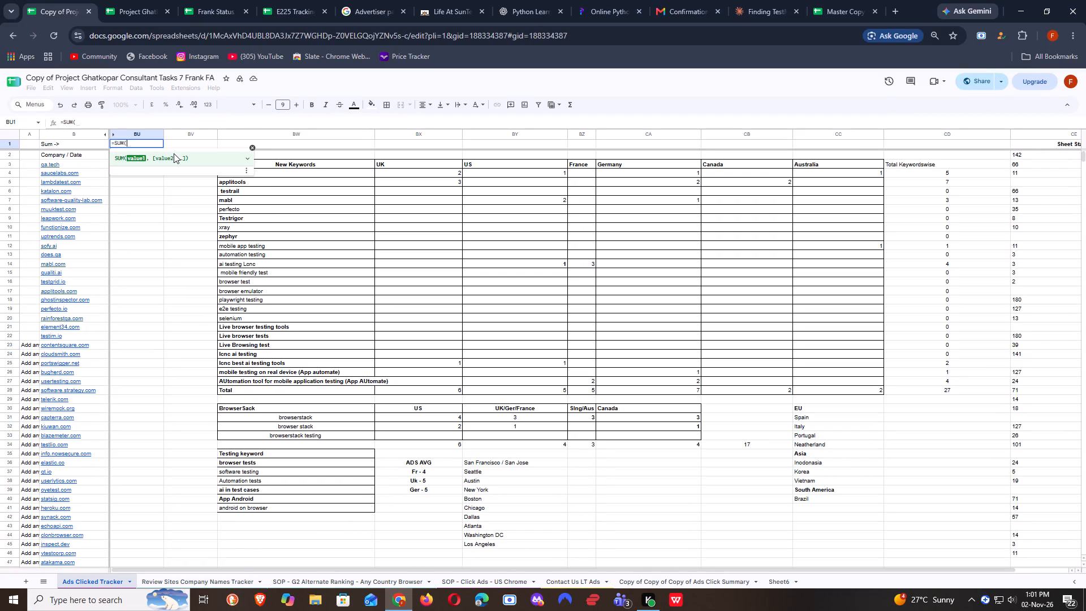
{"action": "left_click", "coordinate": [146, 208]}
{"action": "scroll", "coordinate": [145, 208], "scroll_direction": "up", "scroll_amount": 5}
{"action": "left_click", "coordinate": [137, 162]}
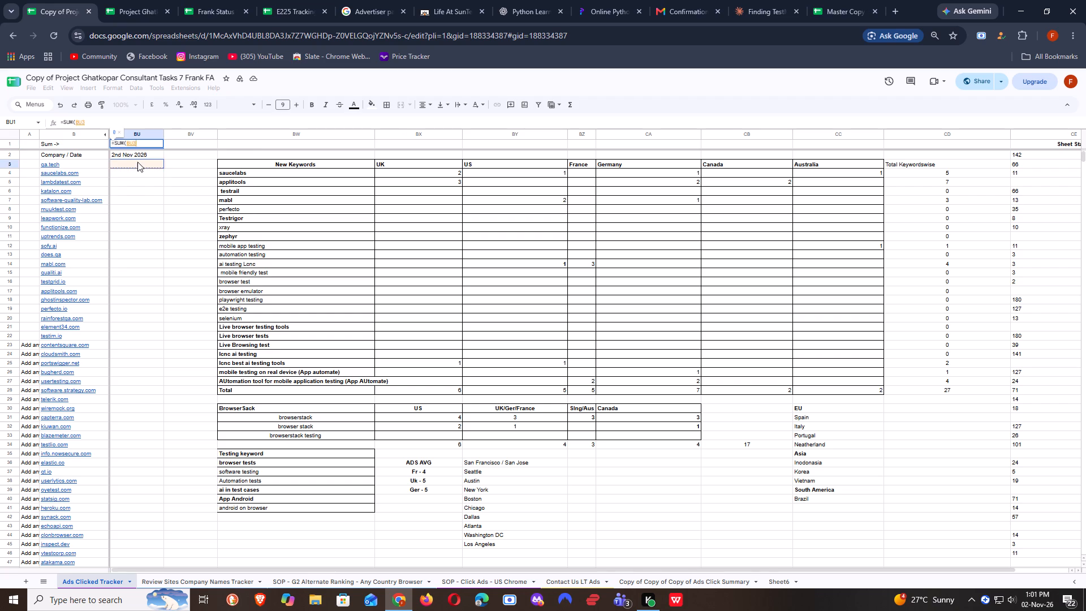
{"action": "key", "text": "ctrl+shift+Down"}
{"action": "key", "text": "ctrl+shift+Down"}
{"action": "key", "text": "ctrl+shift+Down"}
{"action": "key", "text": "ctrl+shift+Down"}
{"action": "key", "text": "ctrl+shift+Down"}
{"action": "key", "text": "ctrl+shift+Down"}
{"action": "key", "text": "ctrl+shift+Down"}
{"action": "key", "text": "ctrl+shift+Down"}
{"action": "key", "text": "ctrl+shift+Down"}
{"action": "key", "text": "ctrl+shift+Down"}
{"action": "key", "text": "ctrl+shift+Down"}
{"action": "key", "text": "ctrl+shift+Down"}
{"action": "key", "text": "ctrl+shift+Down"}
{"action": "key", "text": "ctrl+shift+Down"}
{"action": "key", "text": "ctrl+shift+Down"}
{"action": "key", "text": "ctrl+shift+Down"}
{"action": "key", "text": "ctrl+shift+Down"}
{"action": "key", "text": "ctrl+shift+Down"}
{"action": "key", "text": "ctrl+shift+Down"}
{"action": "key", "text": "ctrl+shift+Down"}
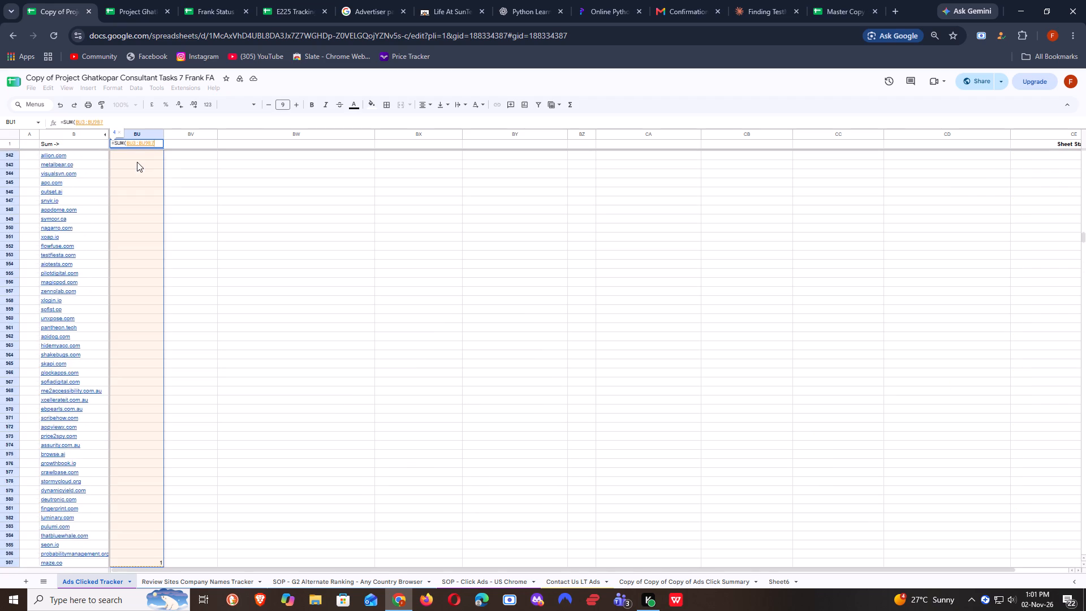
{"action": "key", "text": "shift+parenright"}
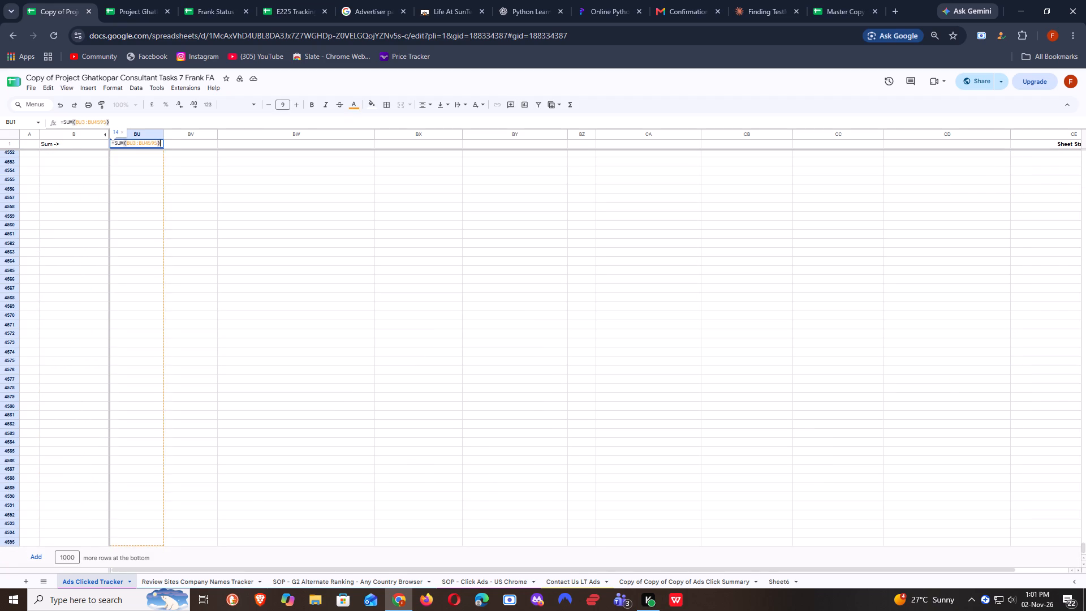
{"action": "key", "text": "Return"}
{"action": "left_click", "coordinate": [194, 235]}
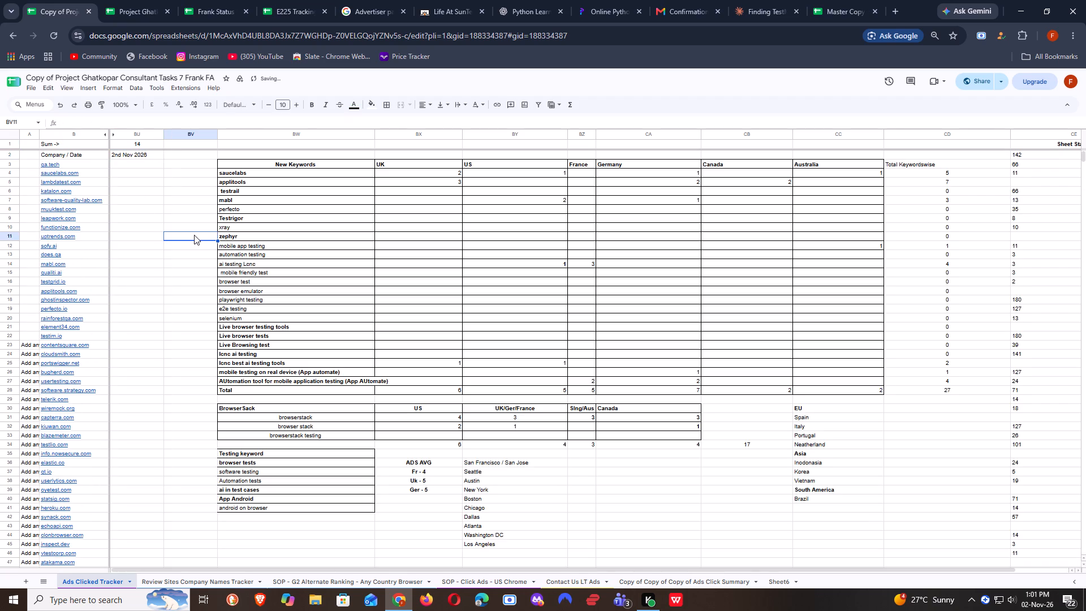
Search the tracker for testmu and select that company's cell in the 2nd Nov 2026 column.
{"action": "key", "text": "ctrl+f"}
{"action": "type", "text": "testmu"}
{"action": "key", "text": "Return"}
{"action": "key", "text": "Return"}
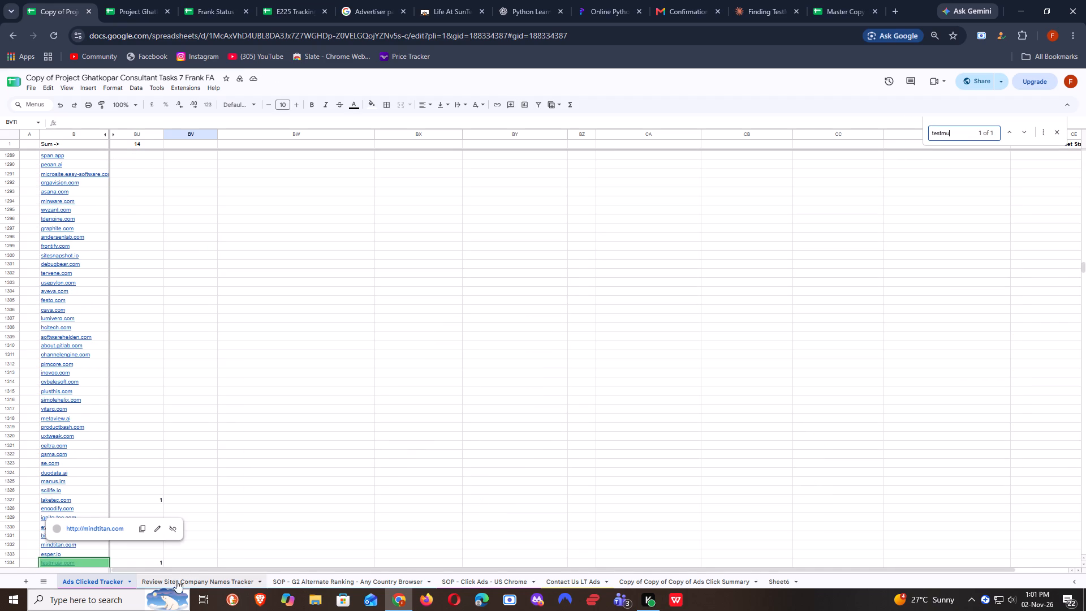
{"action": "left_click", "coordinate": [150, 566]}
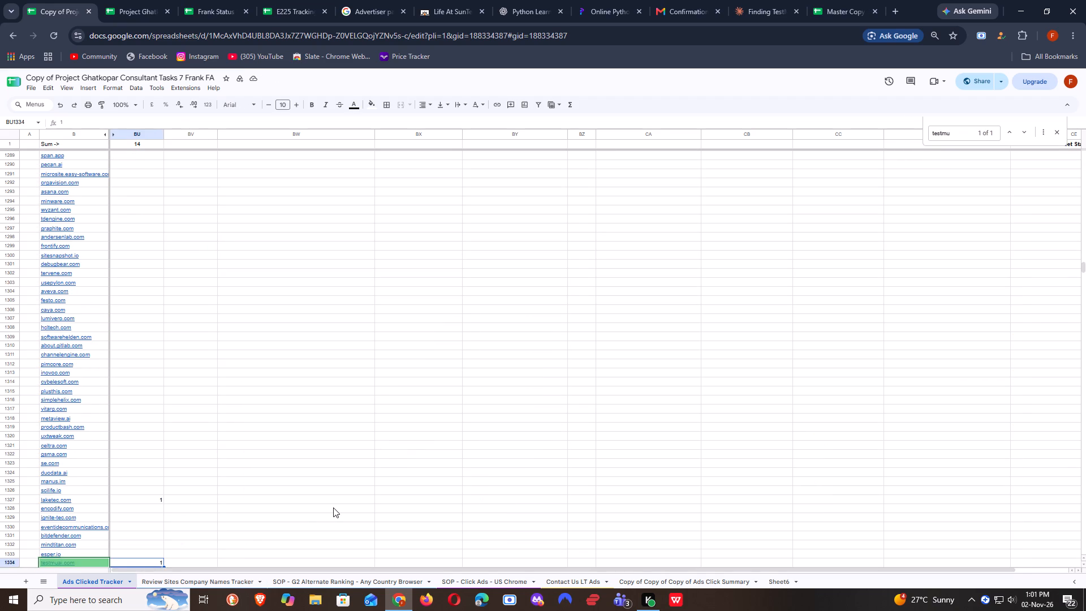
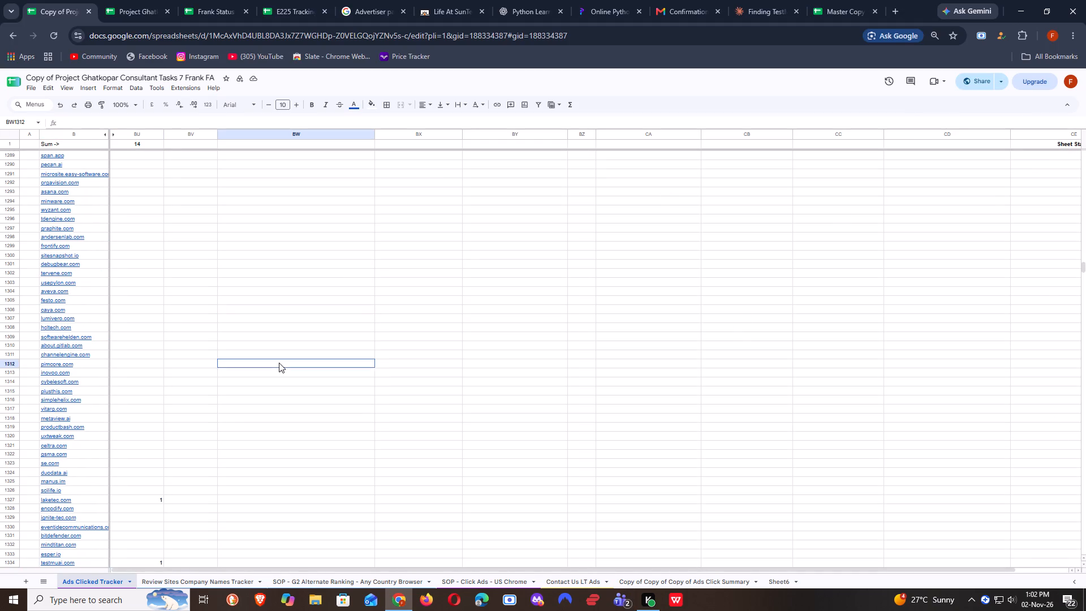
Find testmu in the tracker and set testmuai.com's 2nd Nov 2026 value to 37.
{"action": "key", "text": "ctrl+f"}
{"action": "type", "text": "testmu"}
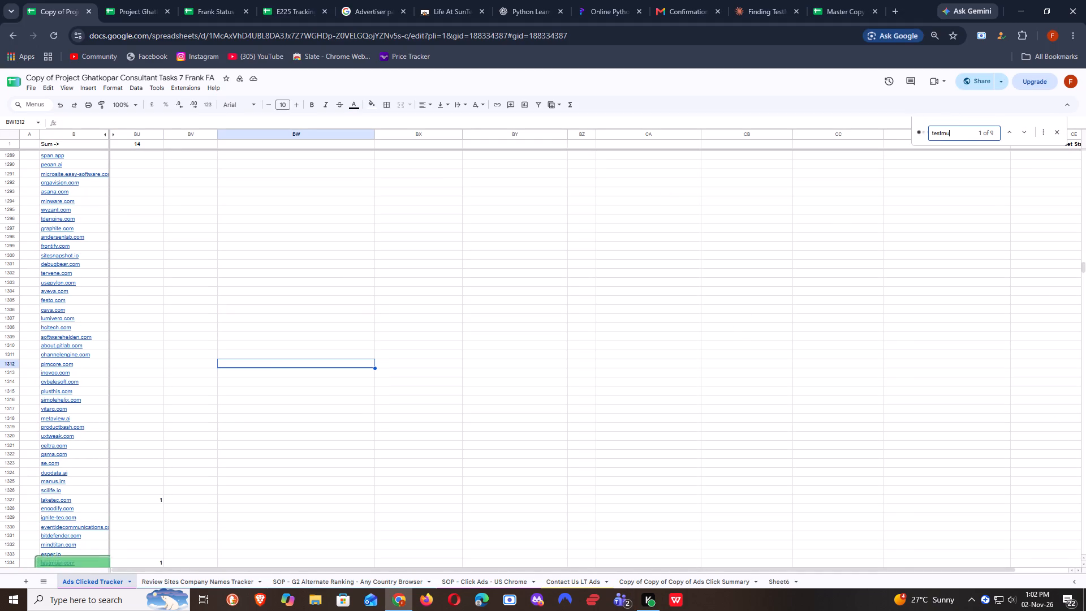
{"action": "key", "text": "Return"}
{"action": "key", "text": "Return"}
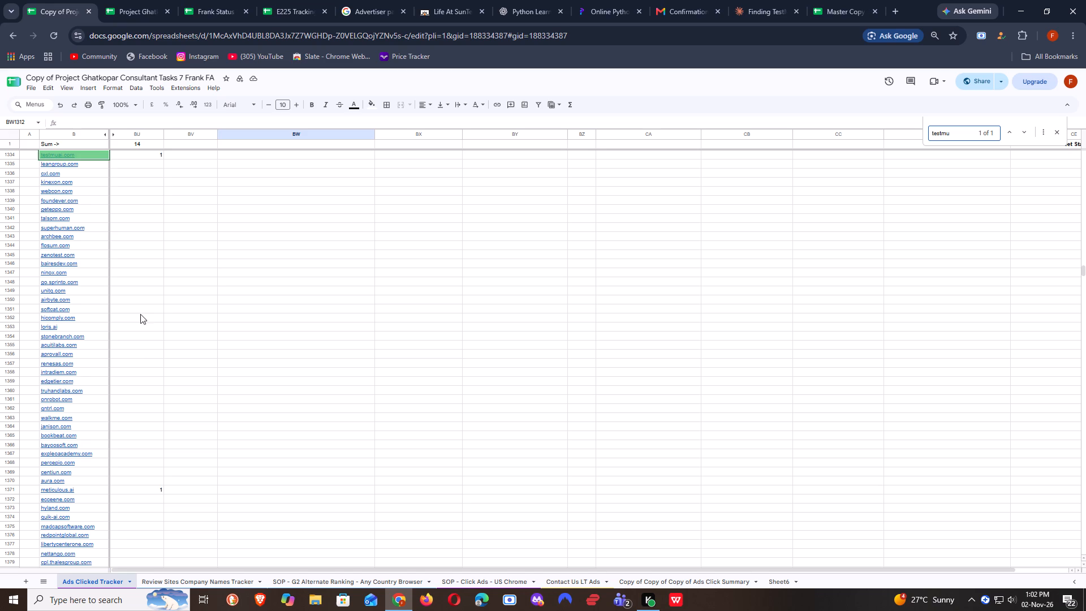
{"action": "left_click", "coordinate": [146, 156]}
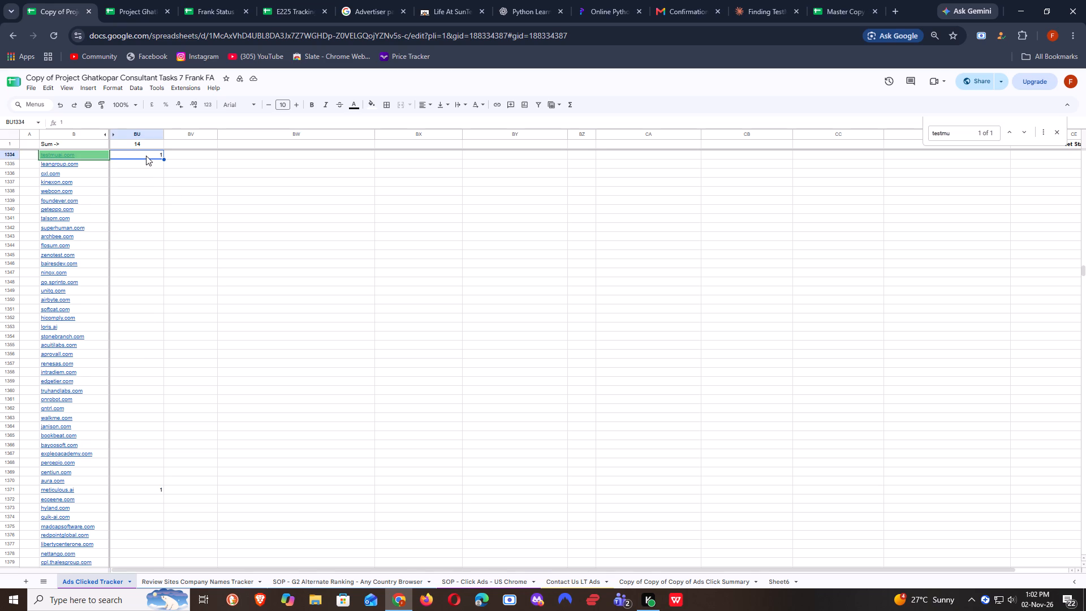
{"action": "type", "text": "37"}
{"action": "key", "text": "Return"}
{"action": "left_click", "coordinate": [382, 207]}
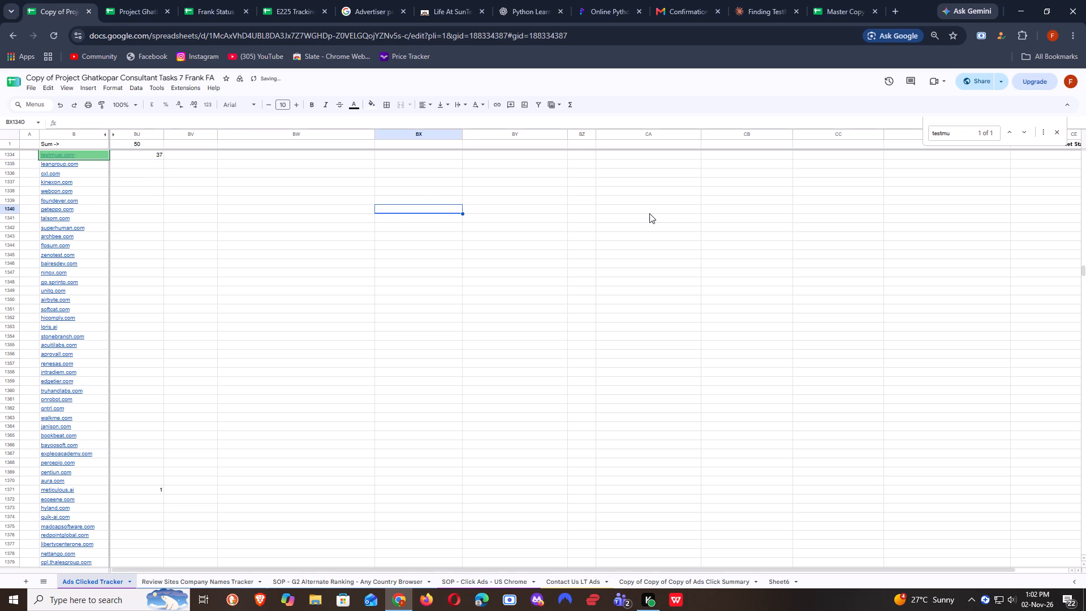
{"action": "left_click", "coordinate": [1055, 134]}
{"action": "left_click_drag", "start_coordinate": [1085, 269], "coordinate": [1085, 12]}
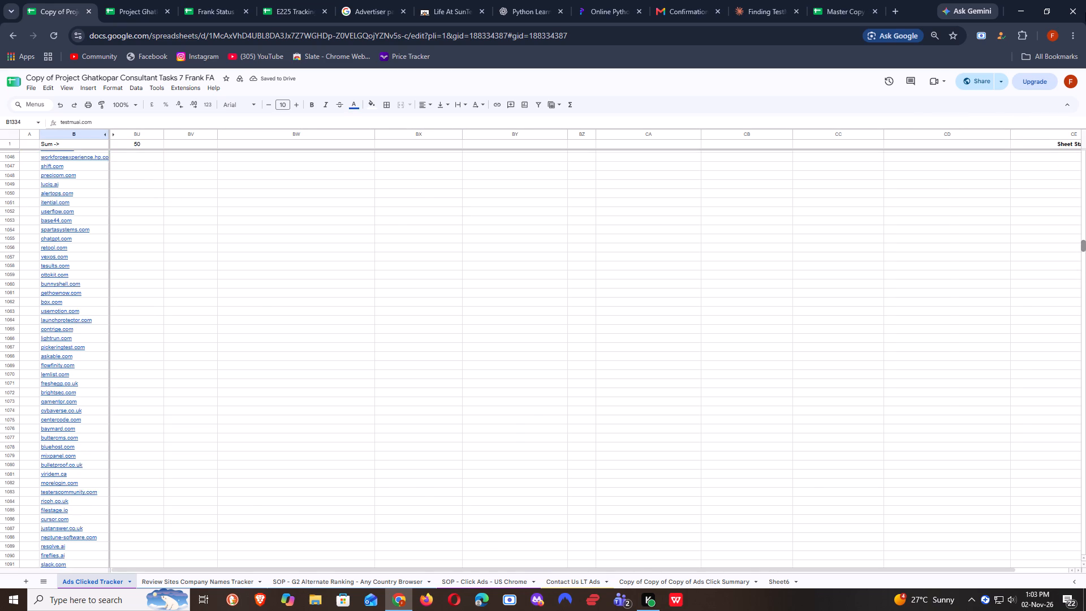
{"action": "left_click_drag", "start_coordinate": [1085, 12], "coordinate": [1085, 12]}
Calculate 37*5 with a Google search in a new browser tab, returning to the tracker sheet.
{"action": "left_click", "coordinate": [888, 14]}
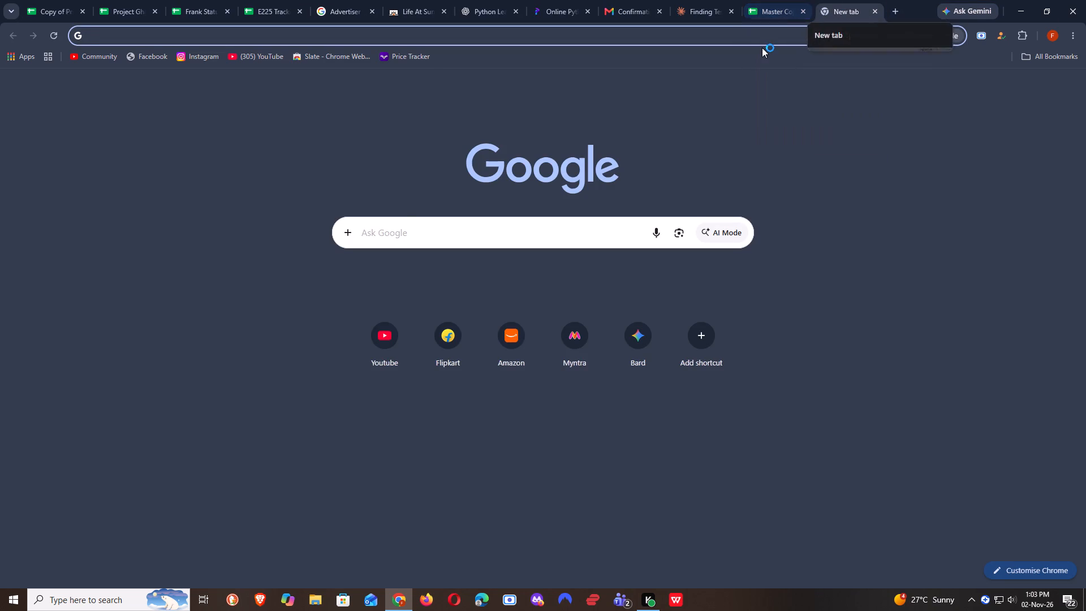
{"action": "left_click", "coordinate": [398, 225]}
{"action": "type", "text": "37"}
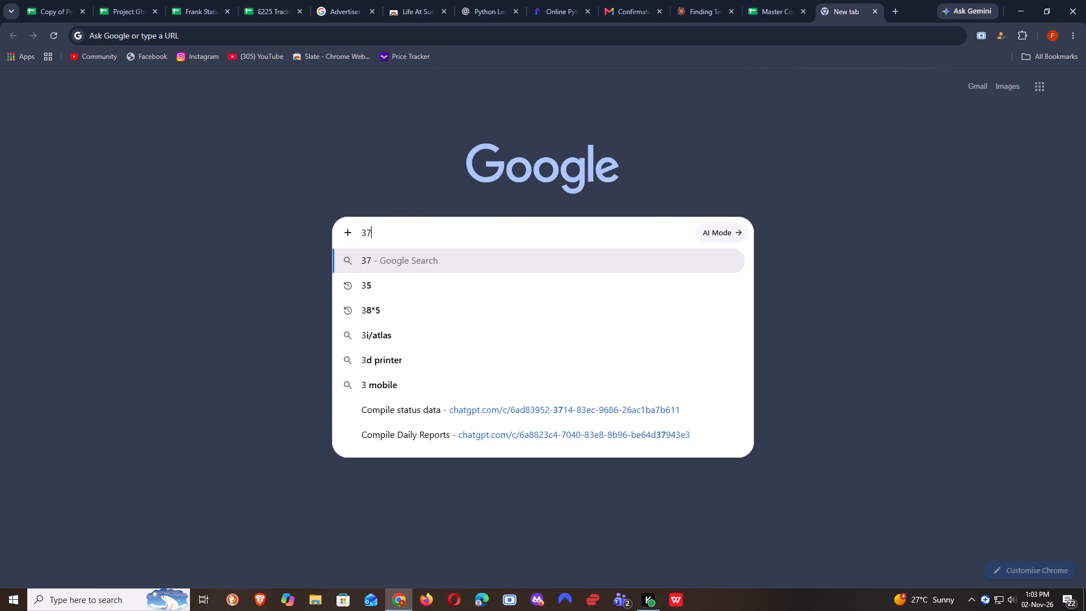
{"action": "type", "text": "*5"}
{"action": "key", "text": "Return"}
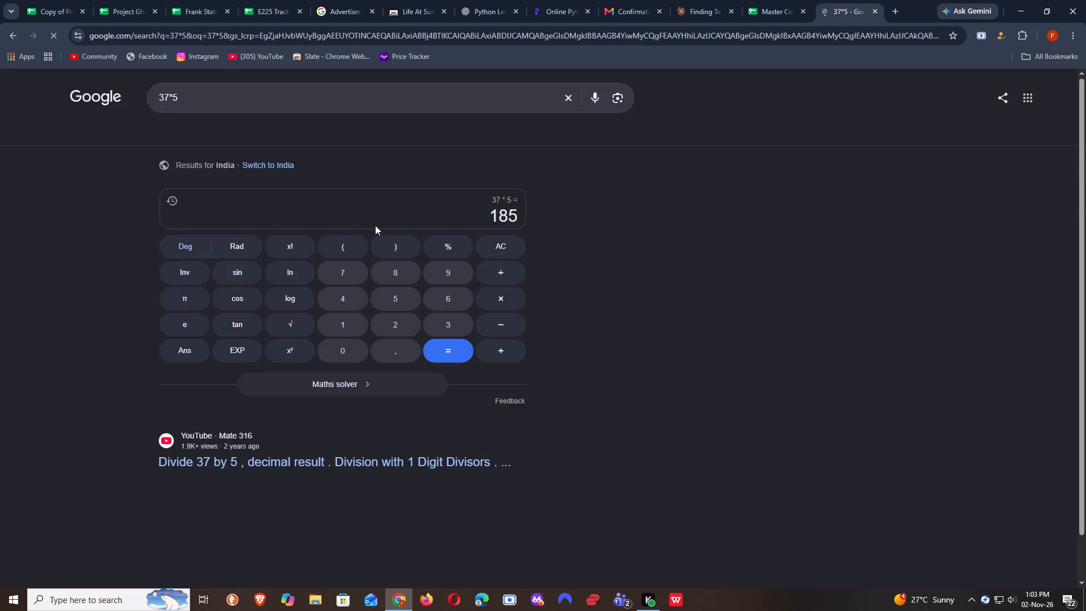
{"action": "left_click", "coordinate": [77, 0]}
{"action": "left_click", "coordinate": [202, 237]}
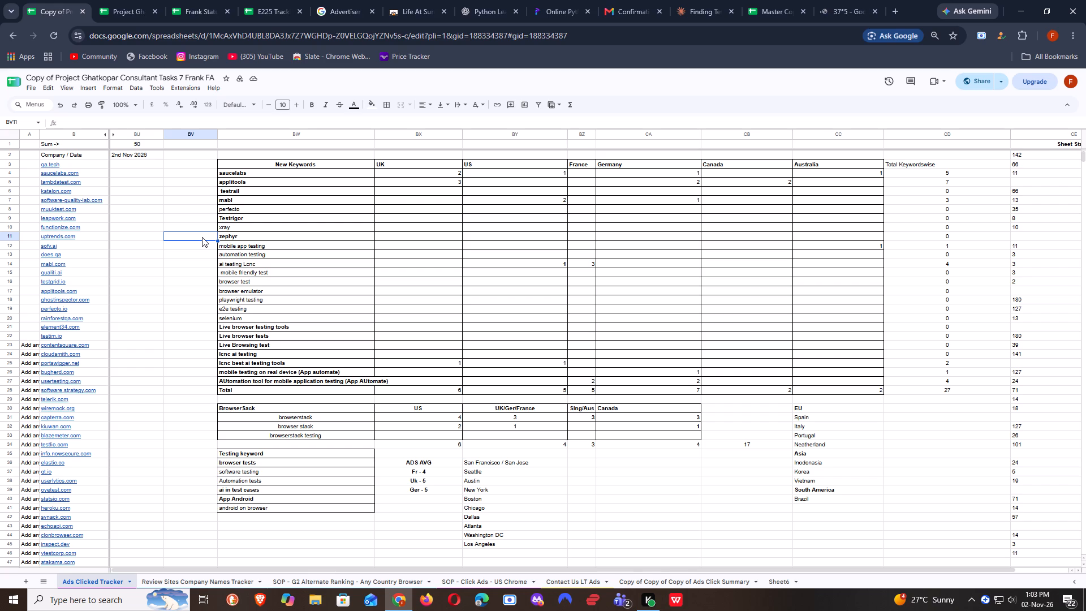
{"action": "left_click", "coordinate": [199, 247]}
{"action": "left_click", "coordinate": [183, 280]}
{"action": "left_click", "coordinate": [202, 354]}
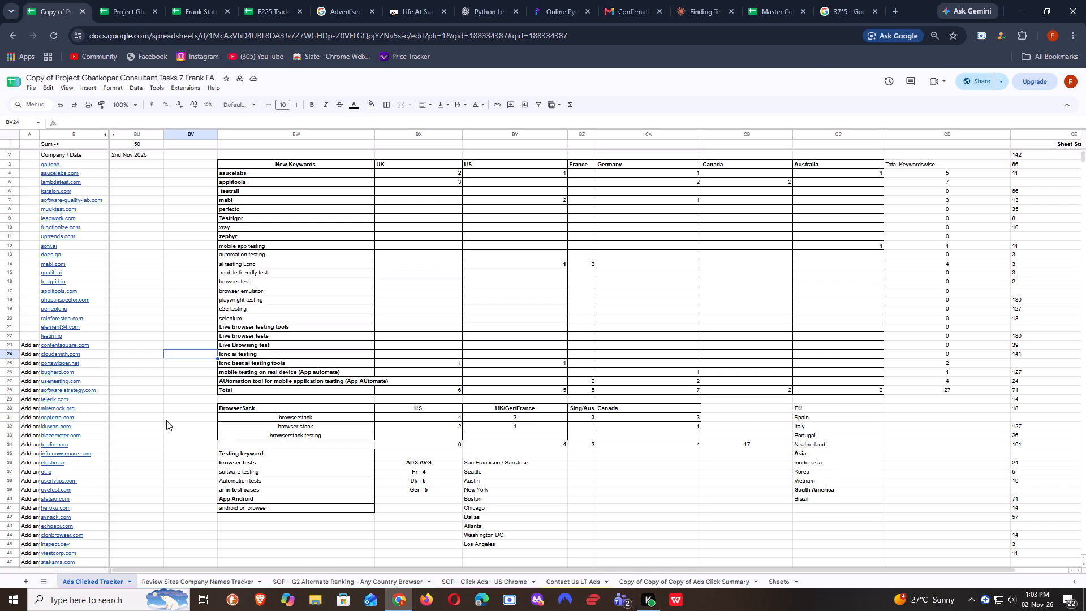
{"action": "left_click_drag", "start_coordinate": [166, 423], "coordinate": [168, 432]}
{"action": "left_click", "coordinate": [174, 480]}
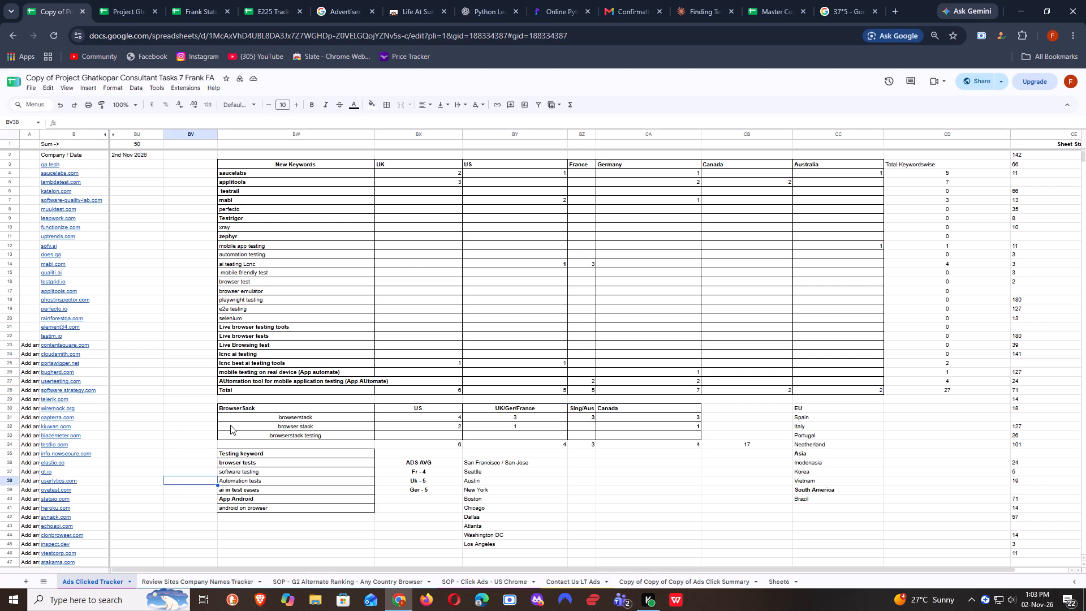
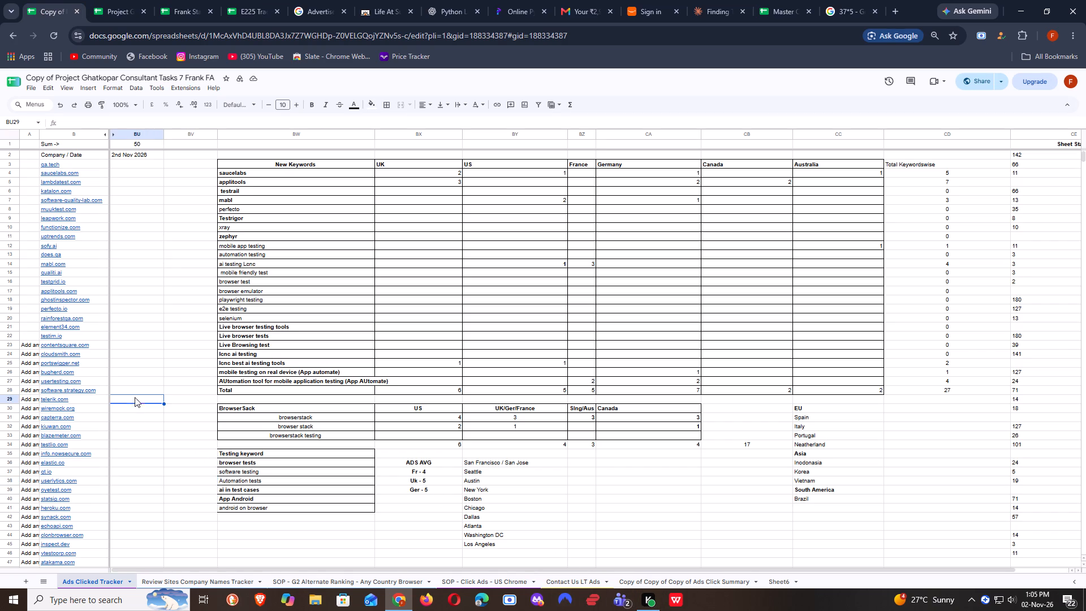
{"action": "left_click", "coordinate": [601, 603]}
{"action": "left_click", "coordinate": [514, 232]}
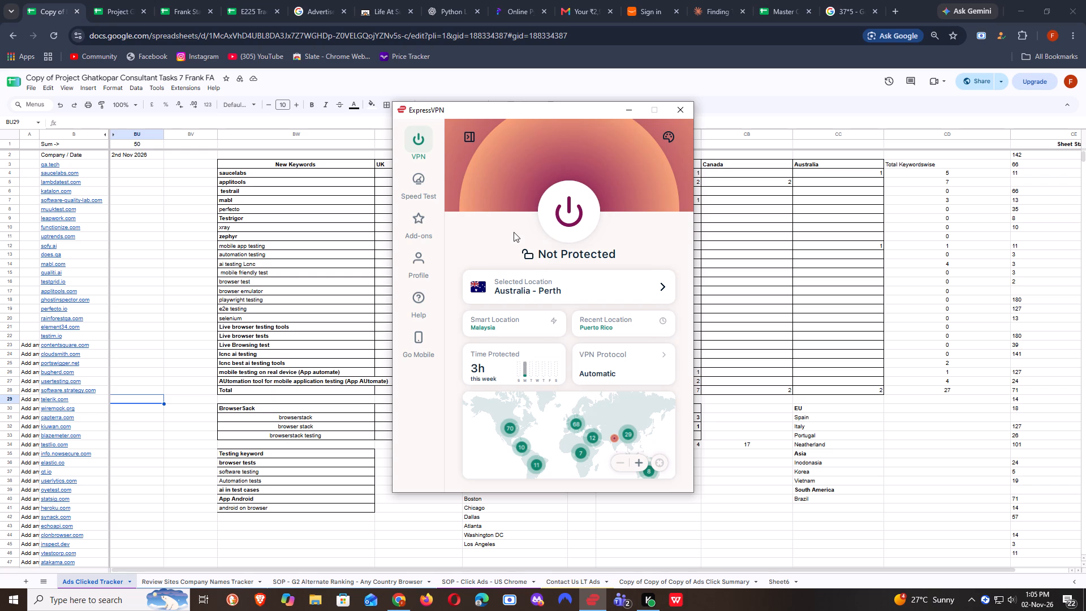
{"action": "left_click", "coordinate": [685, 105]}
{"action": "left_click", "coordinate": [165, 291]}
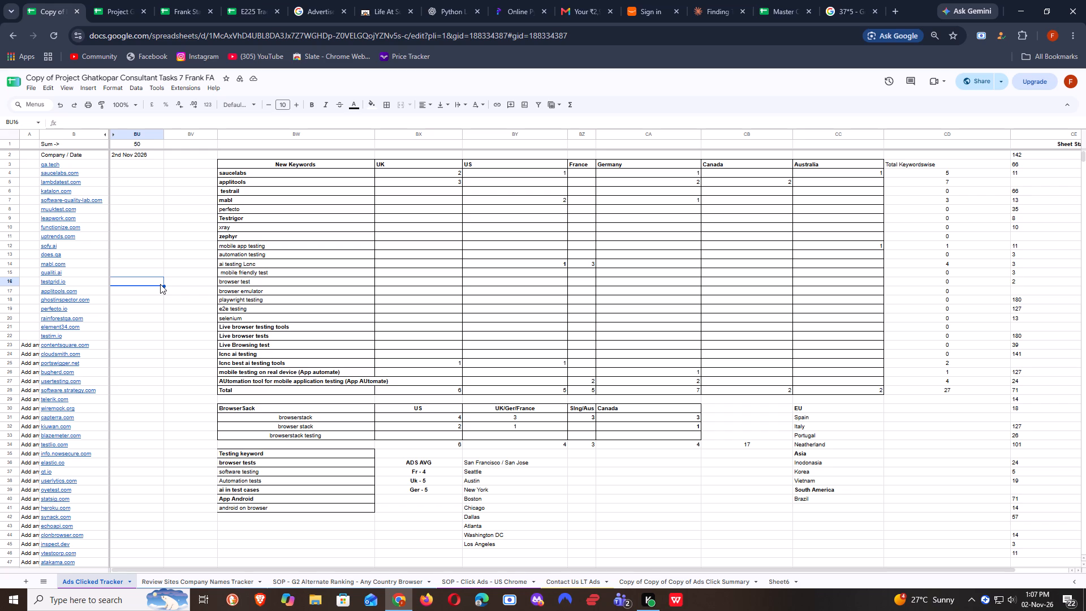
{"action": "left_click", "coordinate": [188, 263]}
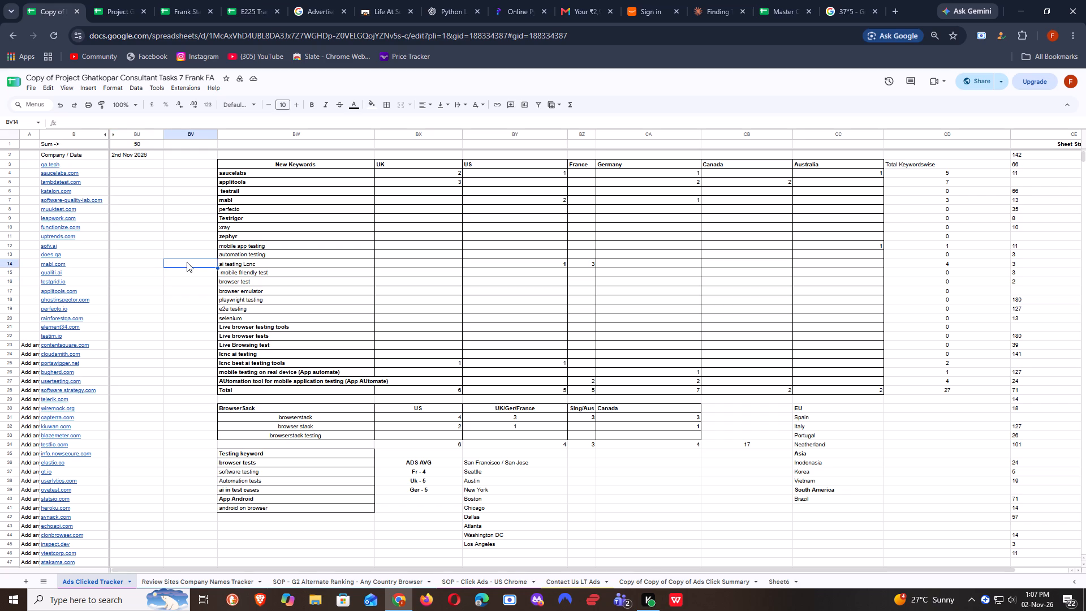
In Google Ads Transparency Centre, filter LambdaTest's search text ads for today to the region Spain.
{"action": "left_click", "coordinate": [332, 0]}
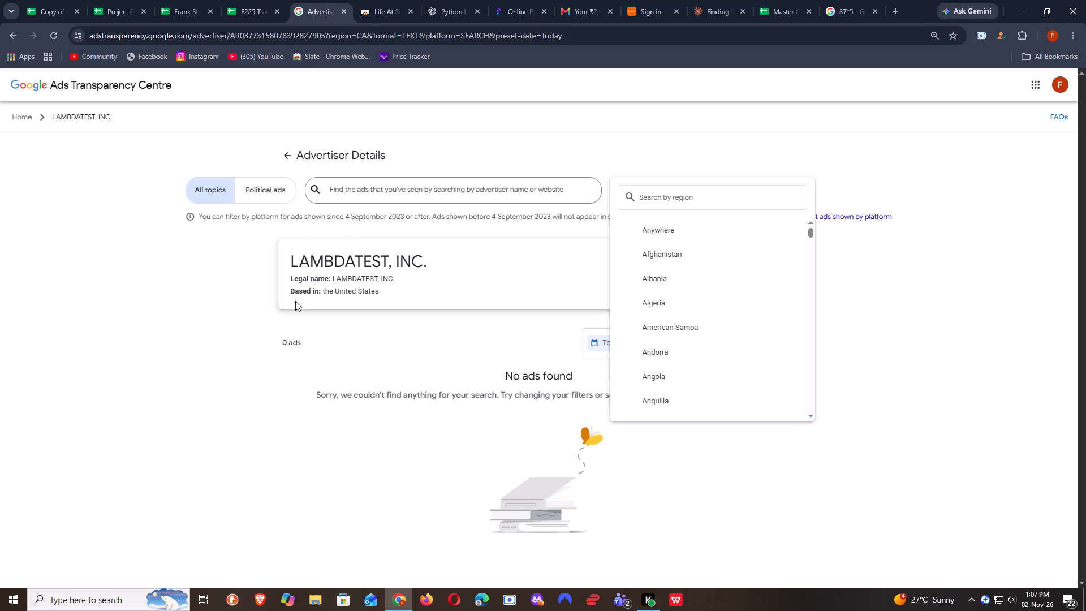
{"action": "left_click", "coordinate": [277, 337]}
{"action": "left_click", "coordinate": [26, 0]}
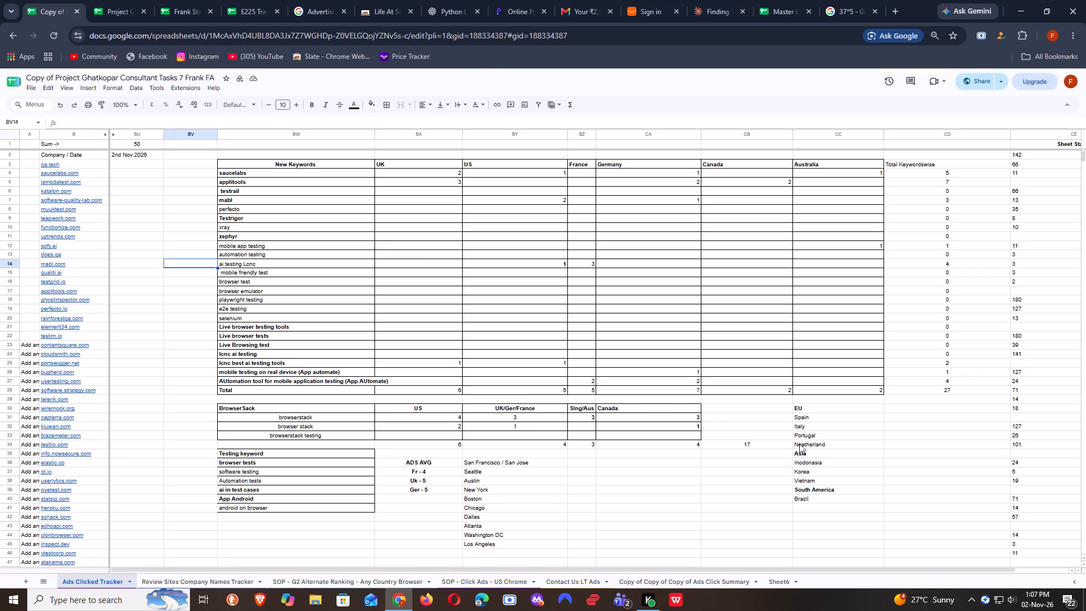
{"action": "left_click", "coordinate": [327, 5]}
{"action": "left_click", "coordinate": [677, 186]}
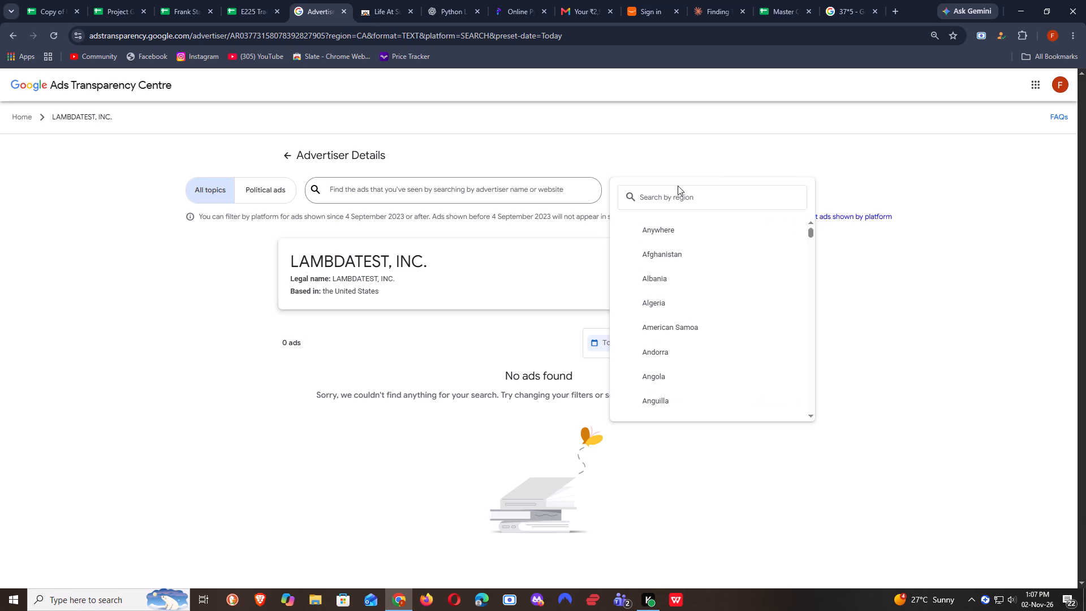
{"action": "left_click", "coordinate": [687, 190]}
{"action": "type", "text": "Spain"}
{"action": "left_click", "coordinate": [670, 231]}
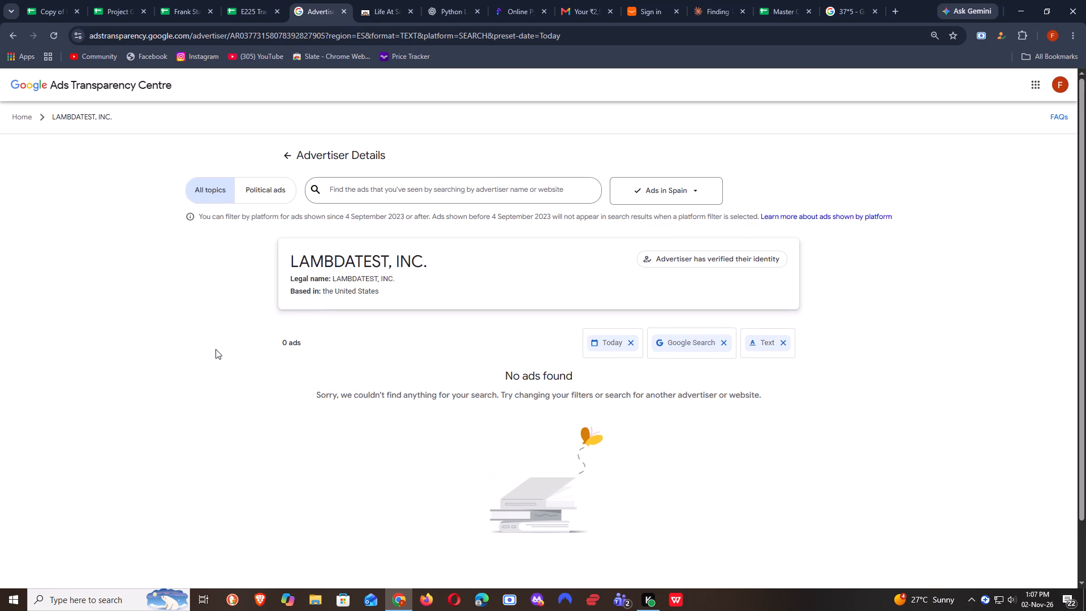
Switch the region filter of LambdaTest's ads to Italy.
{"action": "left_click", "coordinate": [657, 189]}
{"action": "left_click", "coordinate": [669, 195]}
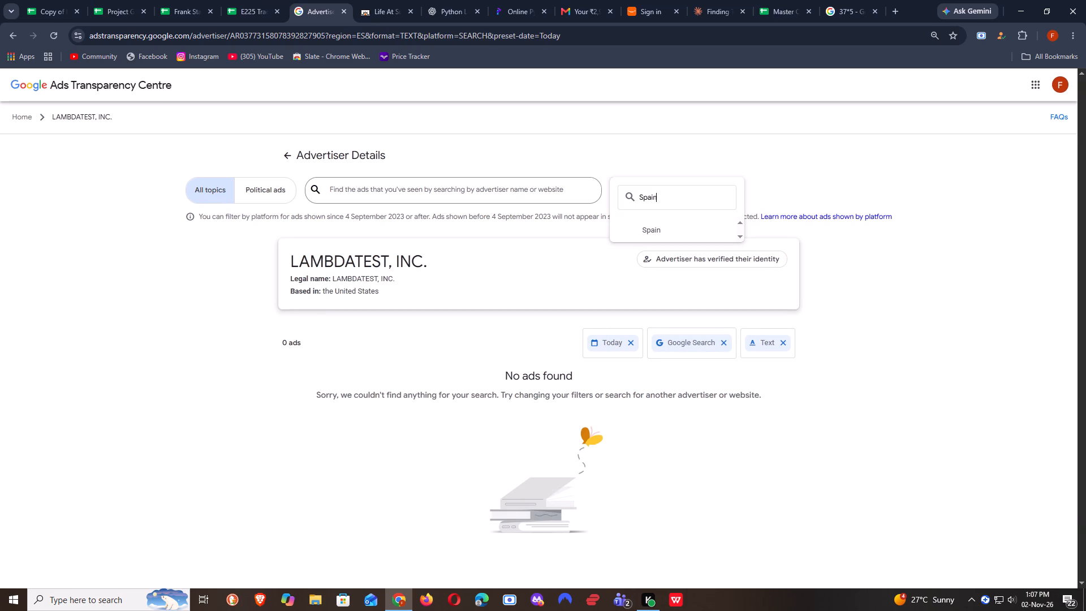
{"action": "key", "text": "BackSpace"}
{"action": "key", "text": "BackSpace"}
{"action": "key", "text": "BackSpace"}
{"action": "key", "text": "BackSpace"}
{"action": "key", "text": "BackSpace"}
{"action": "key", "text": "BackSpace"}
{"action": "key", "text": "BackSpace"}
{"action": "key", "text": "BackSpace"}
{"action": "key", "text": "BackSpace"}
{"action": "key", "text": "BackSpace"}
{"action": "key", "text": "BackSpace"}
{"action": "key", "text": "BackSpace"}
{"action": "type", "text": "Italy"}
{"action": "left_click", "coordinate": [671, 221]}
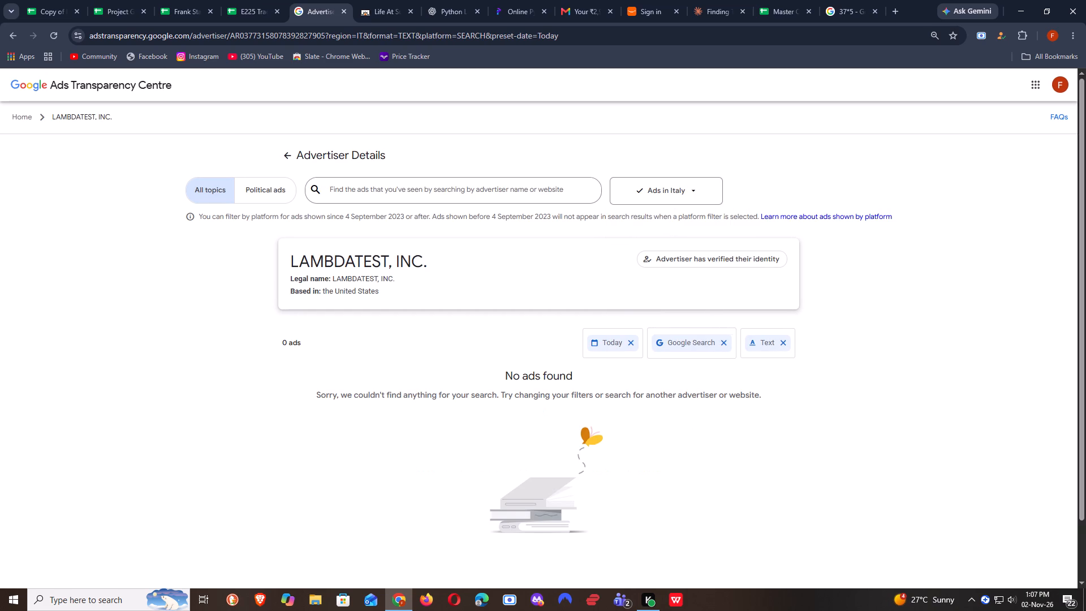
Switch the region filter of LambdaTest's ads to Portugal.
{"action": "left_click", "coordinate": [674, 200]}
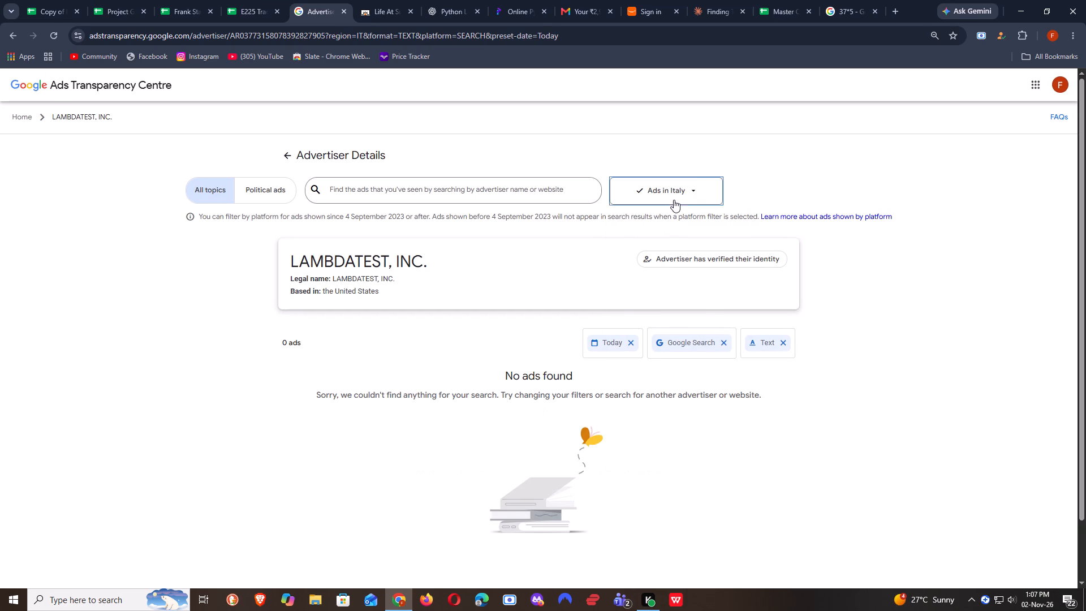
{"action": "left_click", "coordinate": [678, 199]}
{"action": "key", "text": "equal"}
{"action": "key", "text": "BackSpace"}
{"action": "key", "text": "BackSpace"}
{"action": "key", "text": "BackSpace"}
{"action": "key", "text": "BackSpace"}
{"action": "key", "text": "BackSpace"}
{"action": "key", "text": "BackSpace"}
{"action": "key", "text": "BackSpace"}
{"action": "key", "text": "BackSpace"}
{"action": "key", "text": "BackSpace"}
{"action": "key", "text": "BackSpace"}
{"action": "key", "text": "BackSpace"}
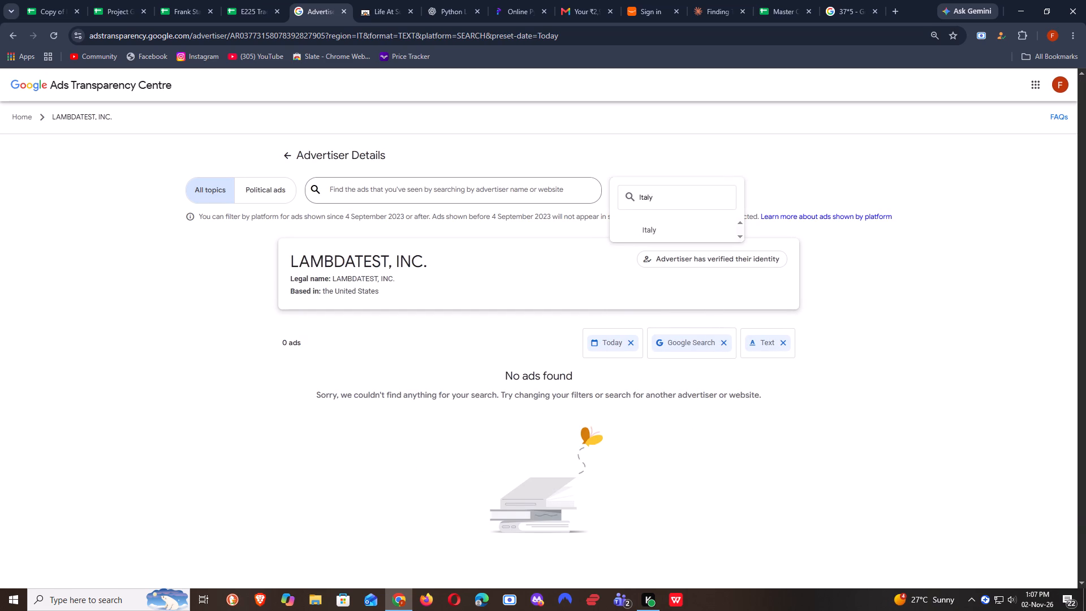
{"action": "type", "text": "por"}
{"action": "left_click", "coordinate": [686, 223]}
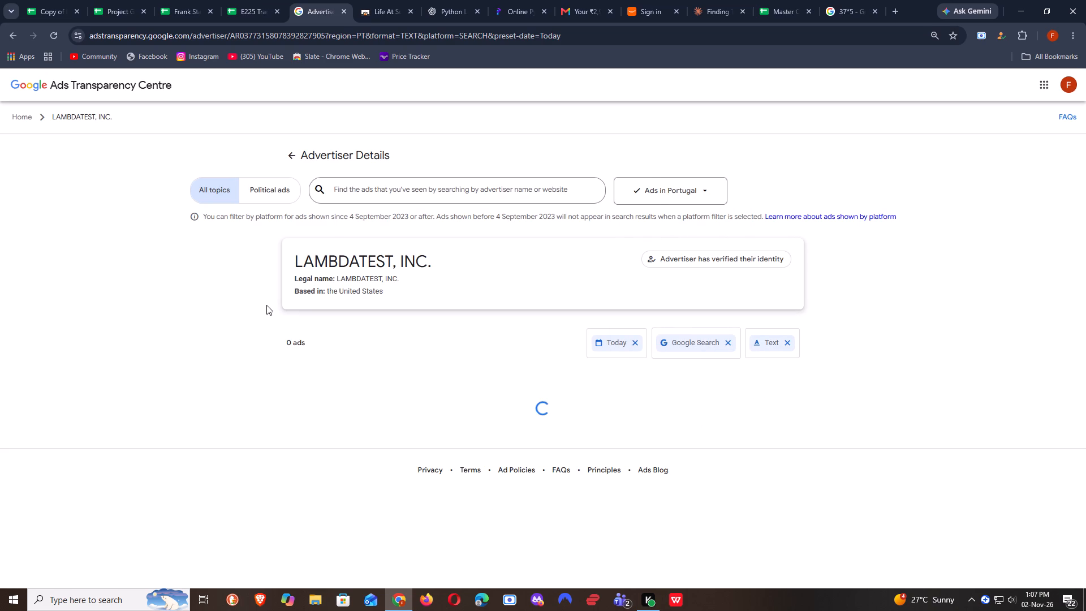
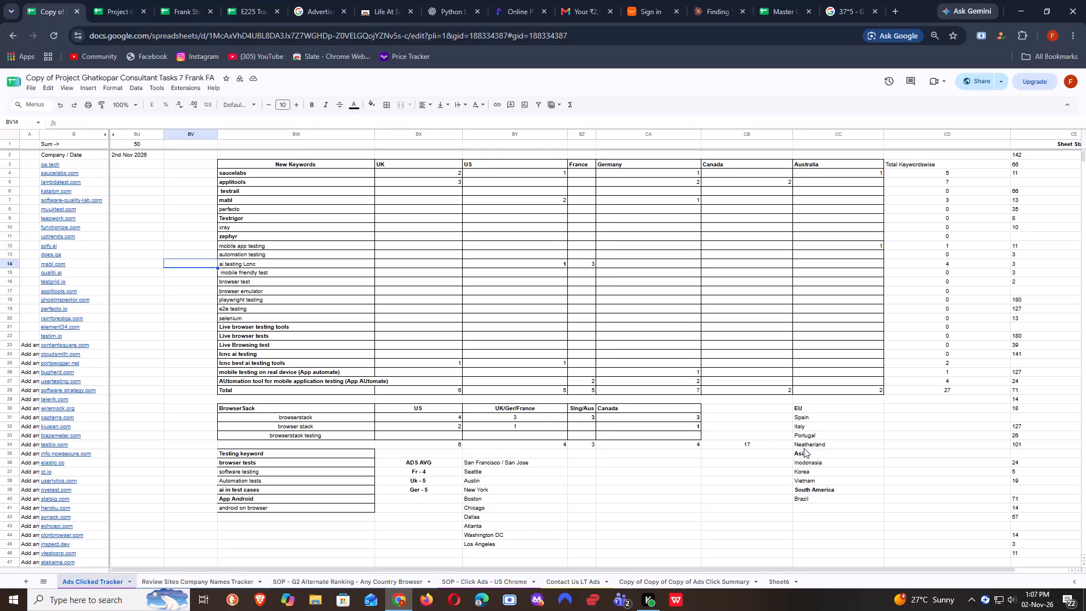
Return to Google Ads Transparency Centre and switch the region filter of LambdaTest's ads to Netherlands.
{"action": "left_click", "coordinate": [305, 0]}
{"action": "left_click", "coordinate": [678, 199]}
{"action": "left_click", "coordinate": [680, 192]}
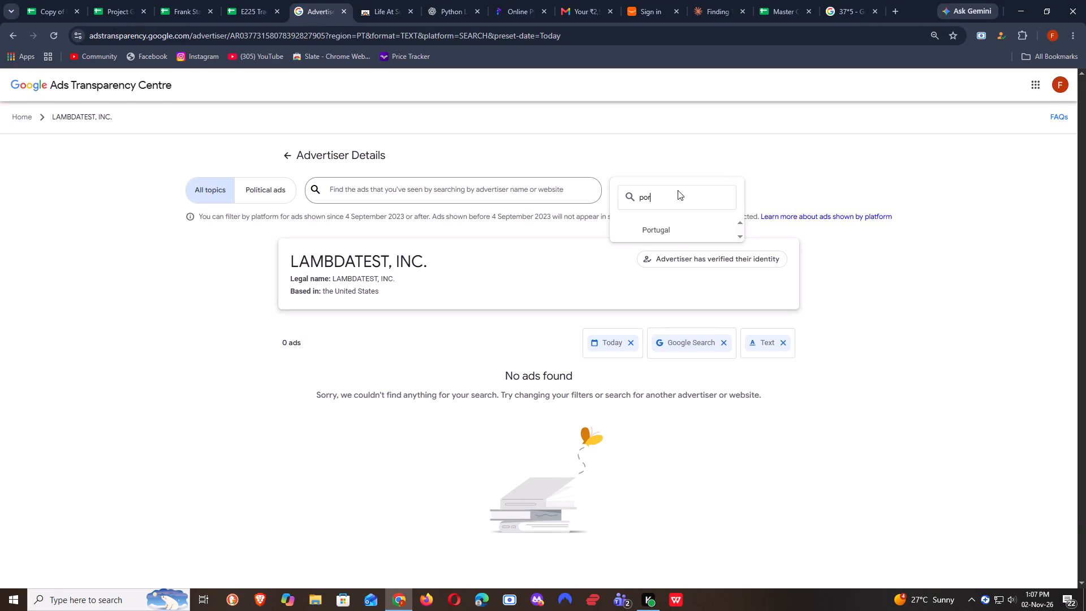
{"action": "key", "text": "BackSpace"}
{"action": "key", "text": "BackSpace"}
{"action": "key", "text": "BackSpace"}
{"action": "key", "text": "BackSpace"}
{"action": "key", "text": "BackSpace"}
{"action": "key", "text": "BackSpace"}
{"action": "type", "text": "ne"}
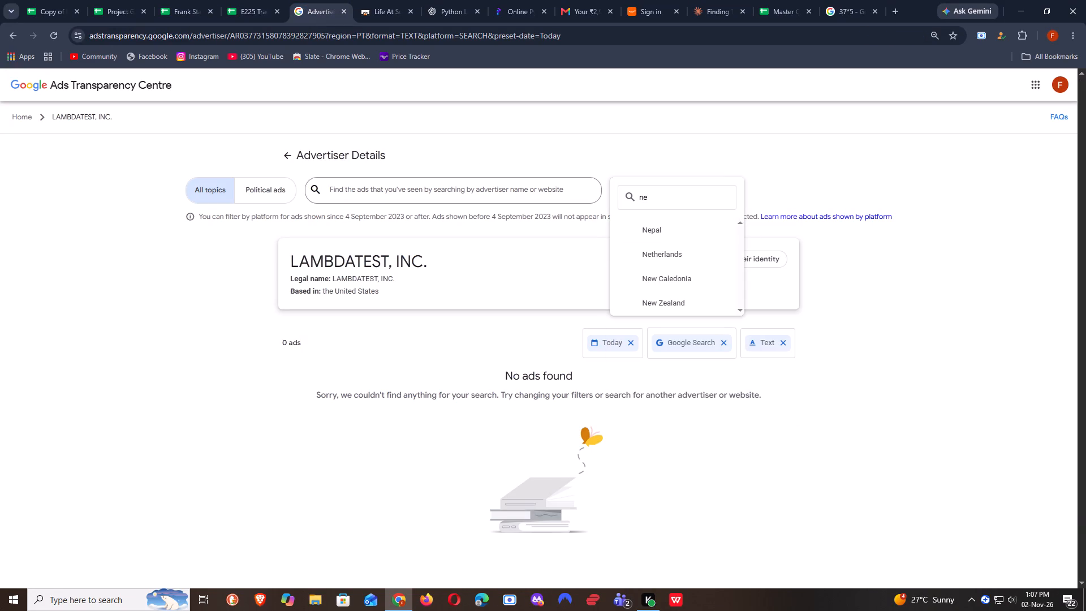
{"action": "left_click", "coordinate": [673, 246]}
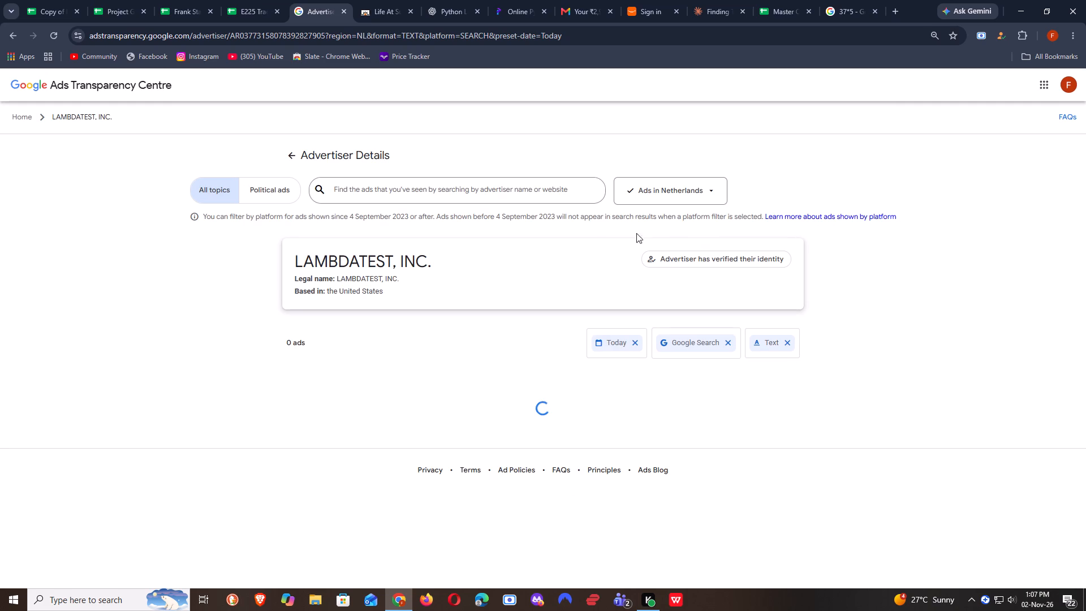
Switch the region filter of LambdaTest's search text ads to Indonesia.
{"action": "left_click", "coordinate": [654, 195]}
{"action": "left_click", "coordinate": [680, 195]}
{"action": "key", "text": "equal"}
{"action": "key", "text": "BackSpace"}
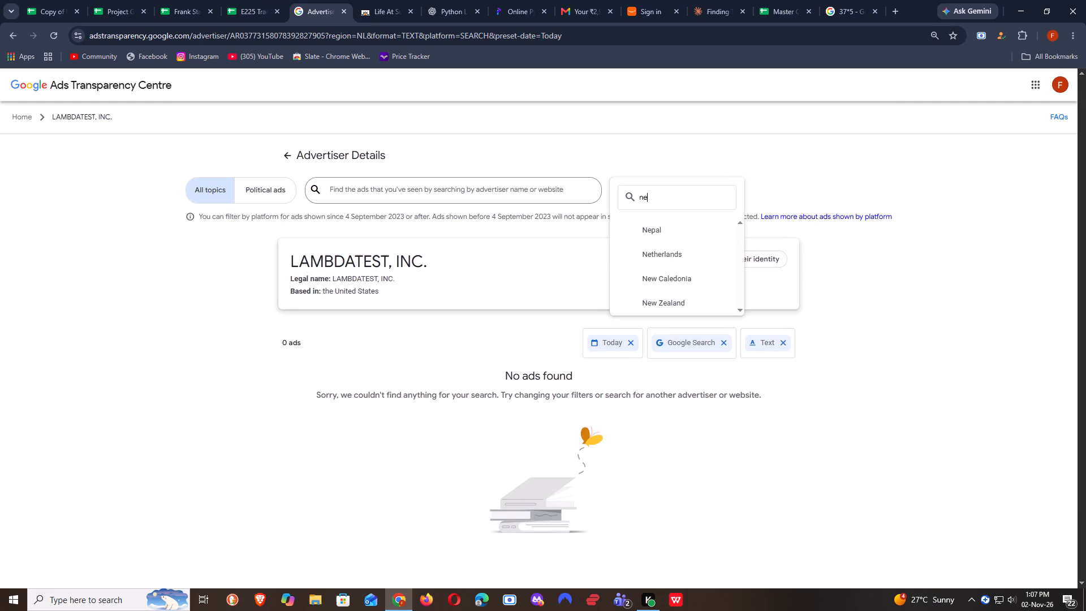
{"action": "key", "text": "BackSpace"}
{"action": "key", "text": "BackSpace"}
{"action": "key", "text": "BackSpace"}
{"action": "type", "text": "indo"}
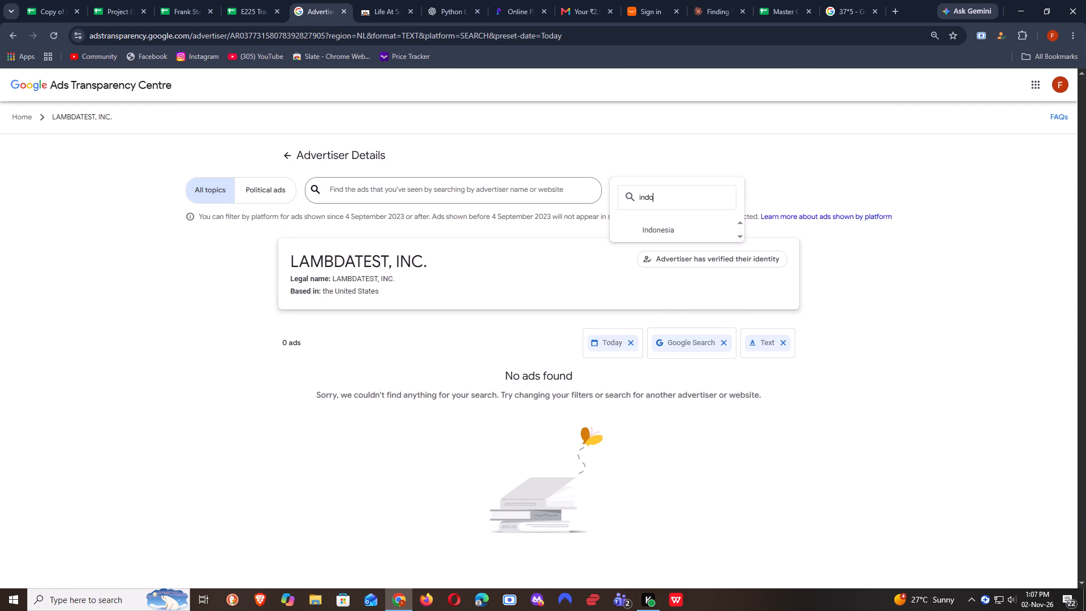
{"action": "left_click", "coordinate": [671, 223]}
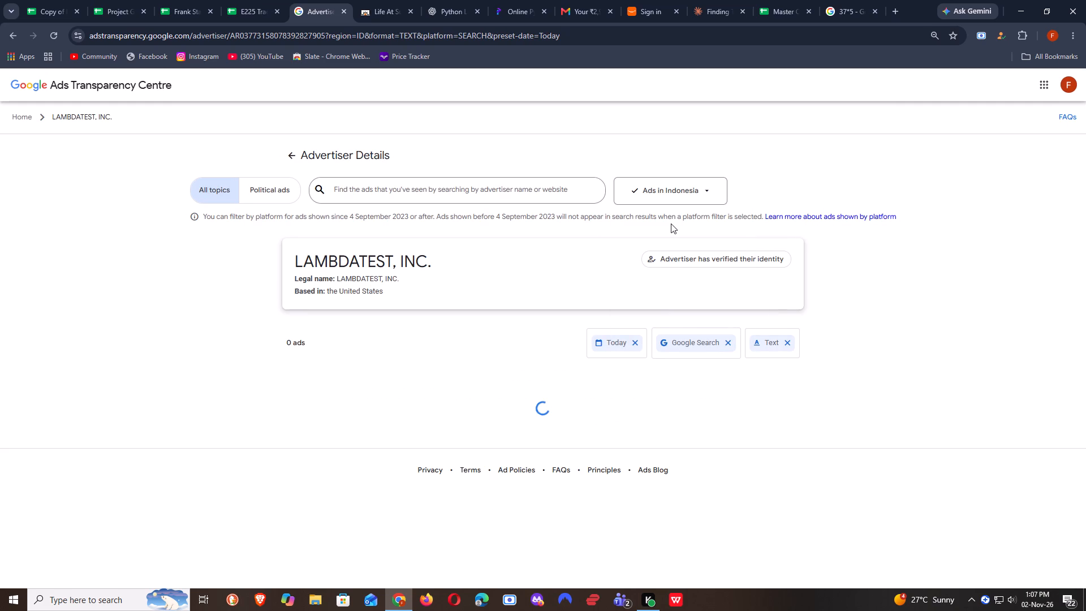
Switch the region filter of LambdaTest's search text ads to South Korea.
{"action": "left_click", "coordinate": [682, 187]}
{"action": "left_click", "coordinate": [698, 193]}
{"action": "key", "text": "BackSpace"}
{"action": "key", "text": "BackSpace"}
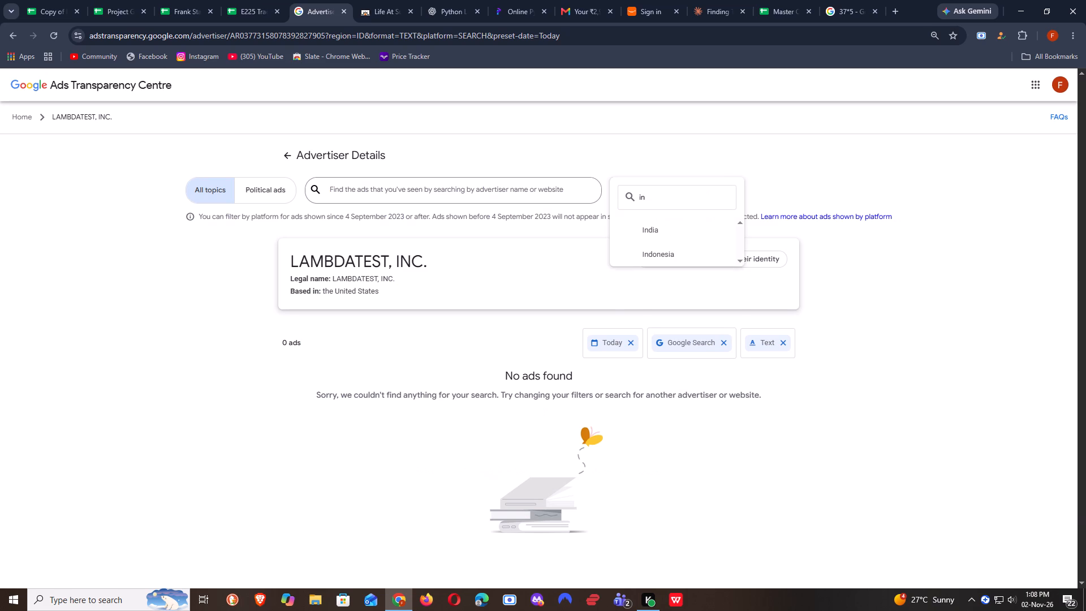
{"action": "key", "text": "BackSpace"}
{"action": "type", "text": "kor"}
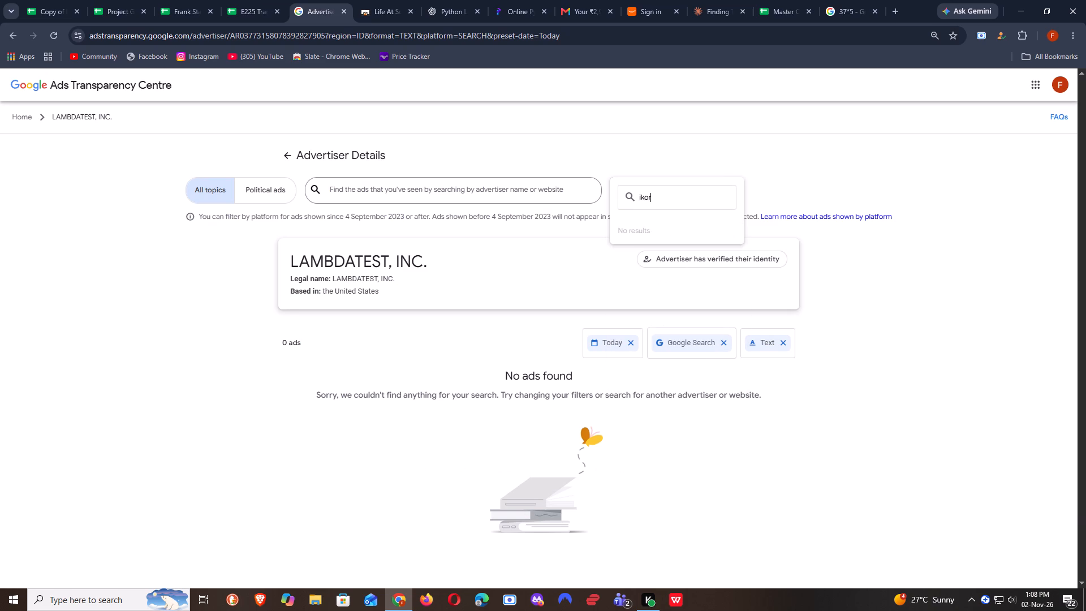
{"action": "key", "text": "BackSpace"}
{"action": "key", "text": "BackSpace"}
{"action": "key", "text": "BackSpace"}
{"action": "key", "text": "BackSpace"}
{"action": "type", "text": "kore"}
{"action": "key", "text": "BackSpace"}
{"action": "key", "text": "BackSpace"}
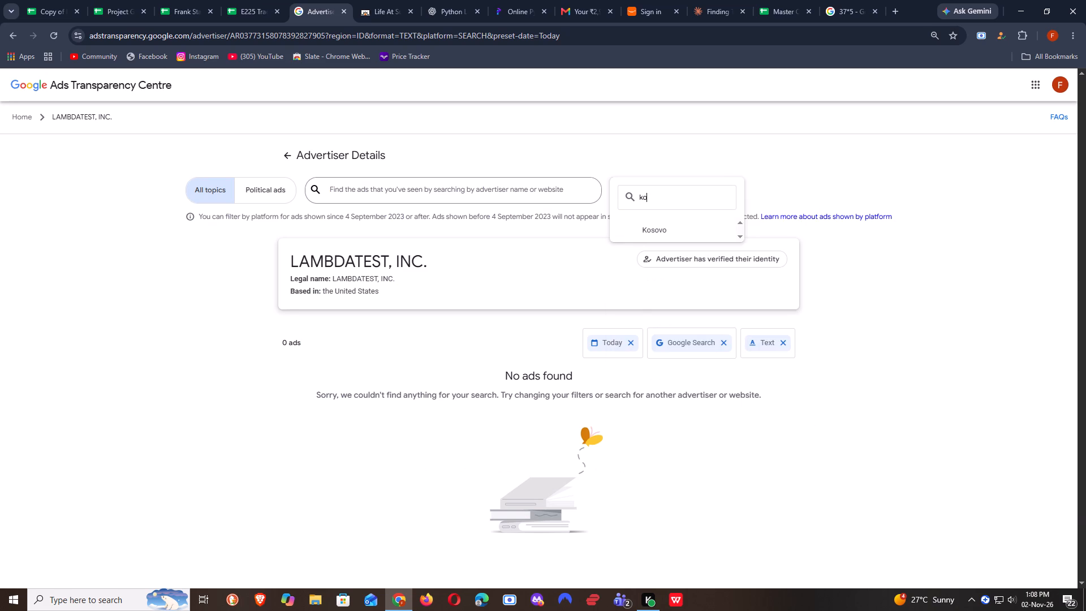
{"action": "key", "text": "BackSpace"}
{"action": "key", "text": "BackSpace"}
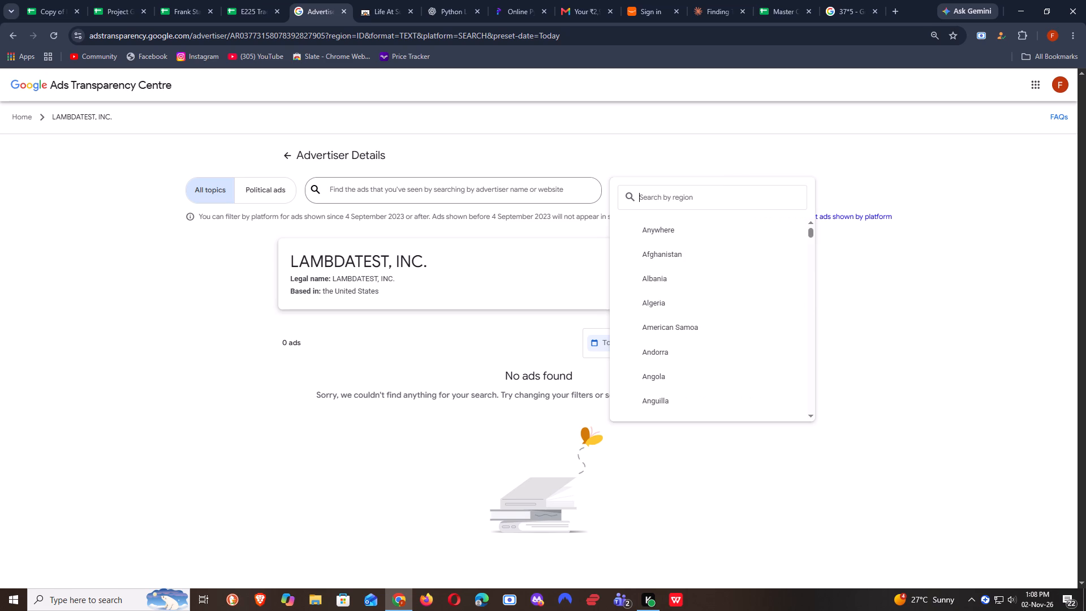
{"action": "type", "text": "sou"}
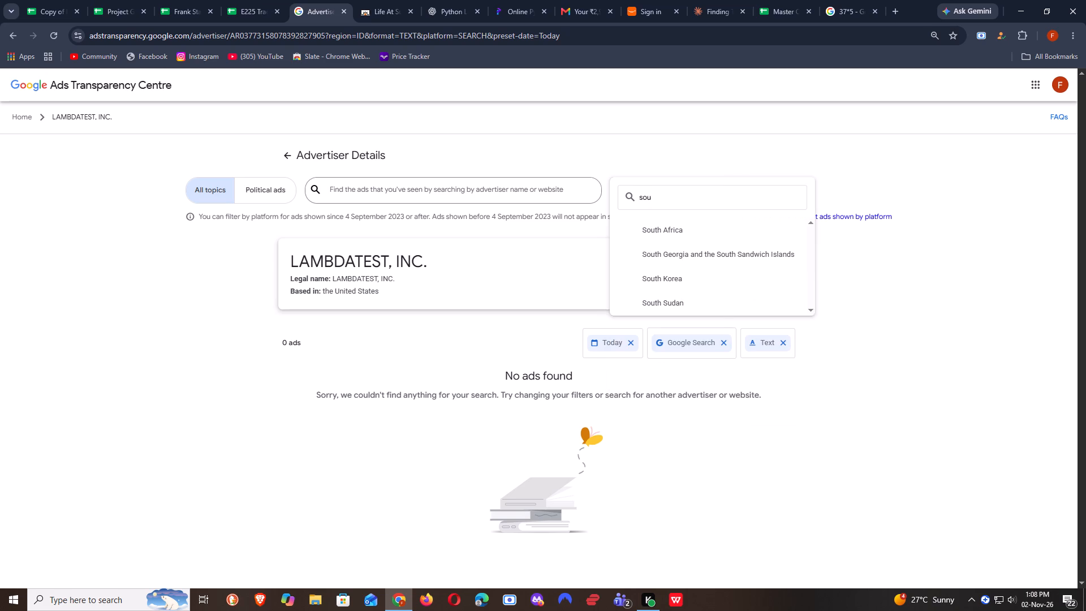
{"action": "left_click", "coordinate": [657, 274]}
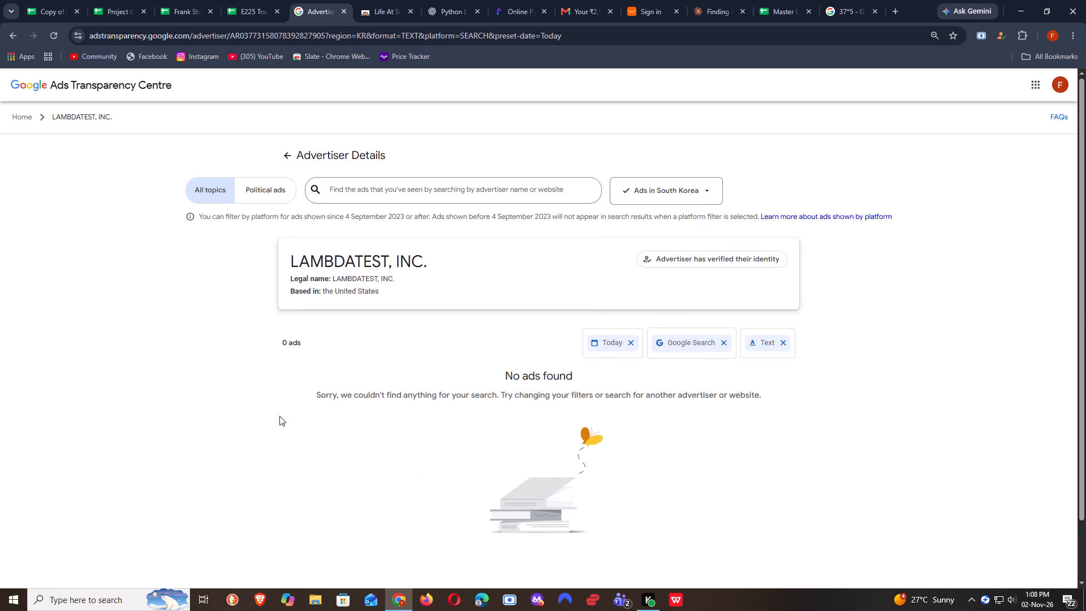
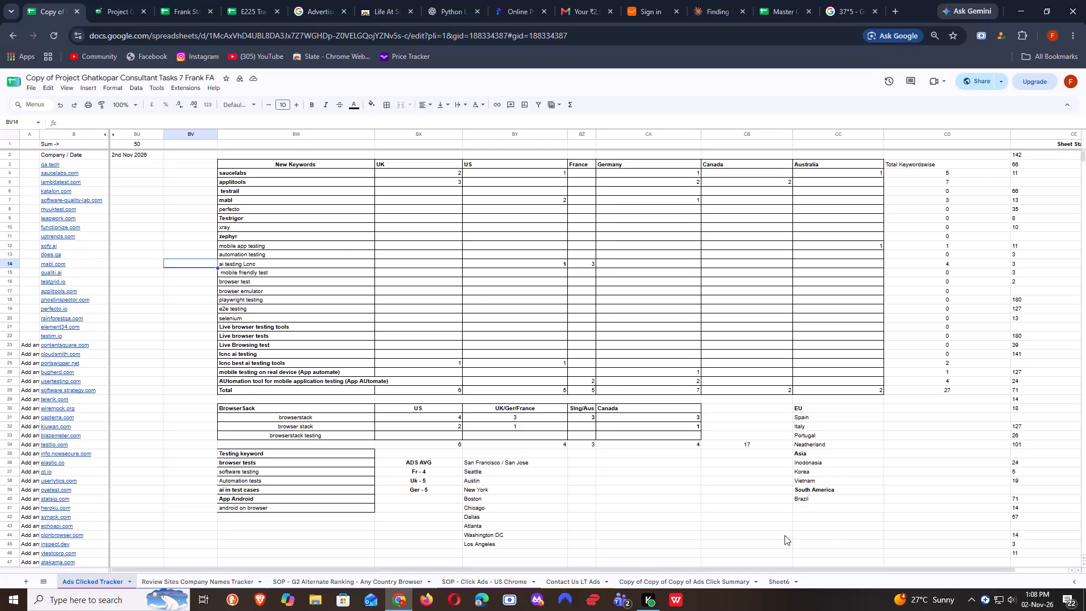
Return to Google Ads Transparency Centre and switch the region filter of LambdaTest's search text ads to Brazil.
{"action": "left_click", "coordinate": [337, 0]}
{"action": "left_click", "coordinate": [706, 247]}
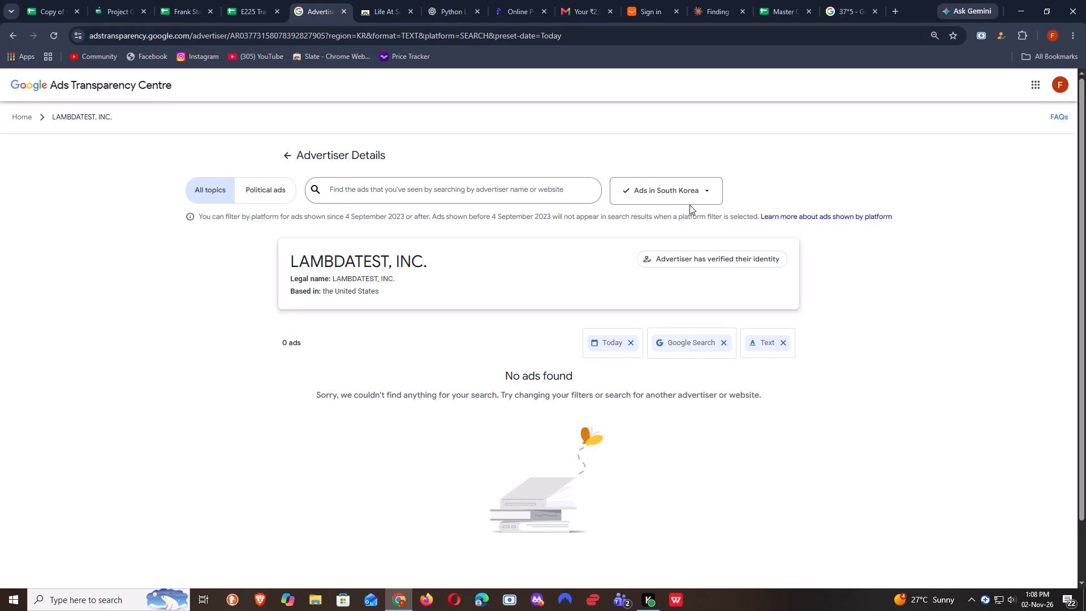
{"action": "left_click", "coordinate": [689, 205]}
{"action": "left_click", "coordinate": [688, 193]}
{"action": "left_click", "coordinate": [698, 206]}
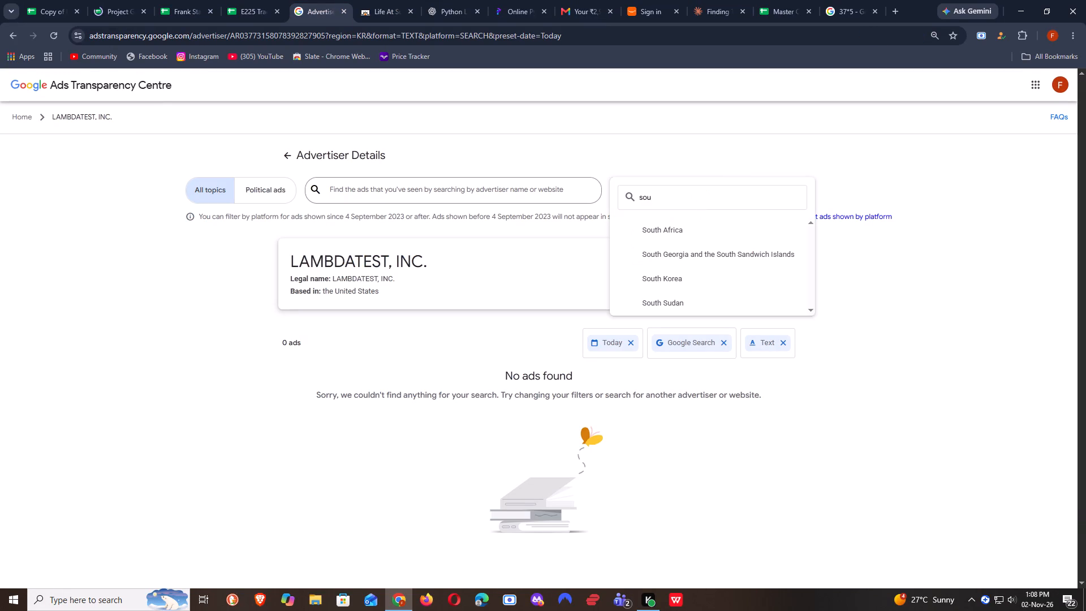
{"action": "key", "text": "BackSpace"}
{"action": "key", "text": "BackSpace"}
{"action": "key", "text": "BackSpace"}
{"action": "key", "text": "BackSpace"}
{"action": "key", "text": "BackSpace"}
{"action": "key", "text": "BackSpace"}
{"action": "key", "text": "BackSpace"}
{"action": "key", "text": "BackSpace"}
{"action": "key", "text": "BackSpace"}
{"action": "key", "text": "BackSpace"}
{"action": "key", "text": "BackSpace"}
{"action": "key", "text": "BackSpace"}
{"action": "key", "text": "BackSpace"}
{"action": "key", "text": "BackSpace"}
{"action": "key", "text": "BackSpace"}
{"action": "type", "text": "bra"}
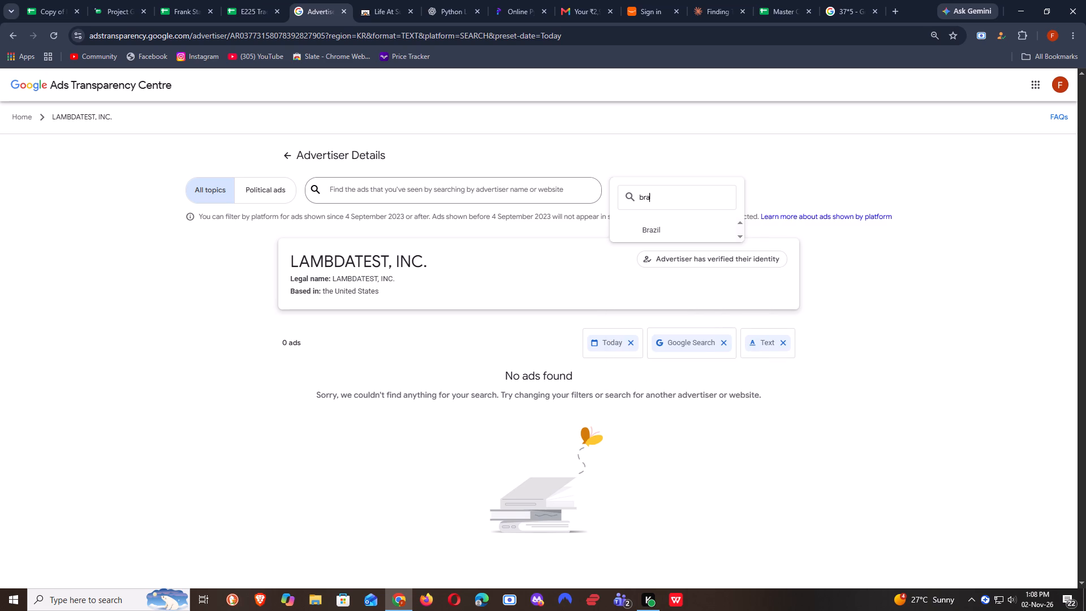
{"action": "left_click", "coordinate": [685, 222]}
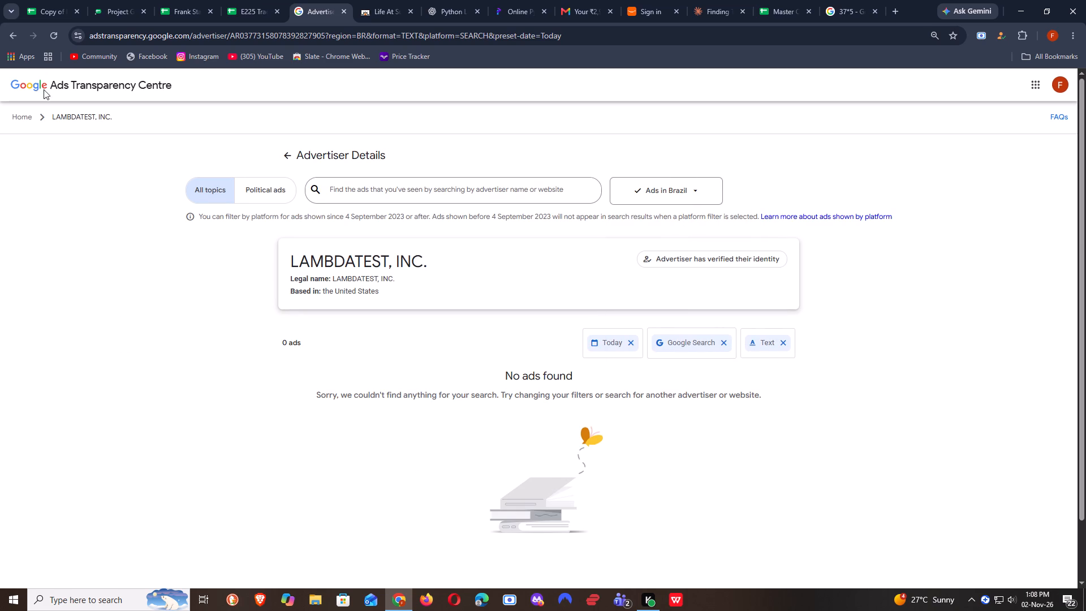
Go back to the Ads Clicked Tracker sheet and select the ghostinspector.com cell in the 2nd Nov 2026 column.
{"action": "left_click", "coordinate": [46, 0]}
{"action": "left_click", "coordinate": [148, 304]}
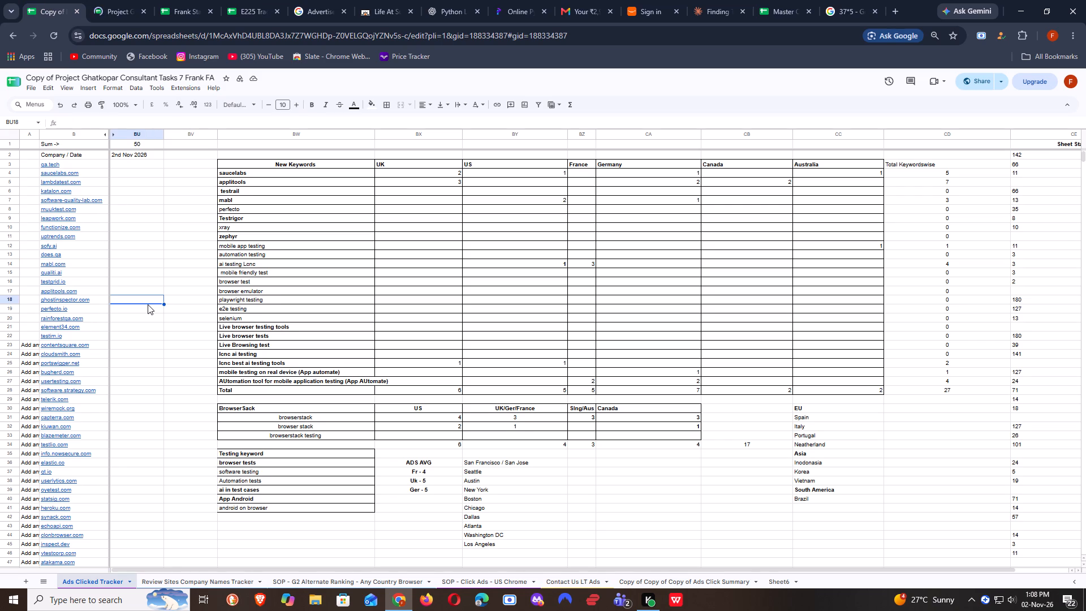
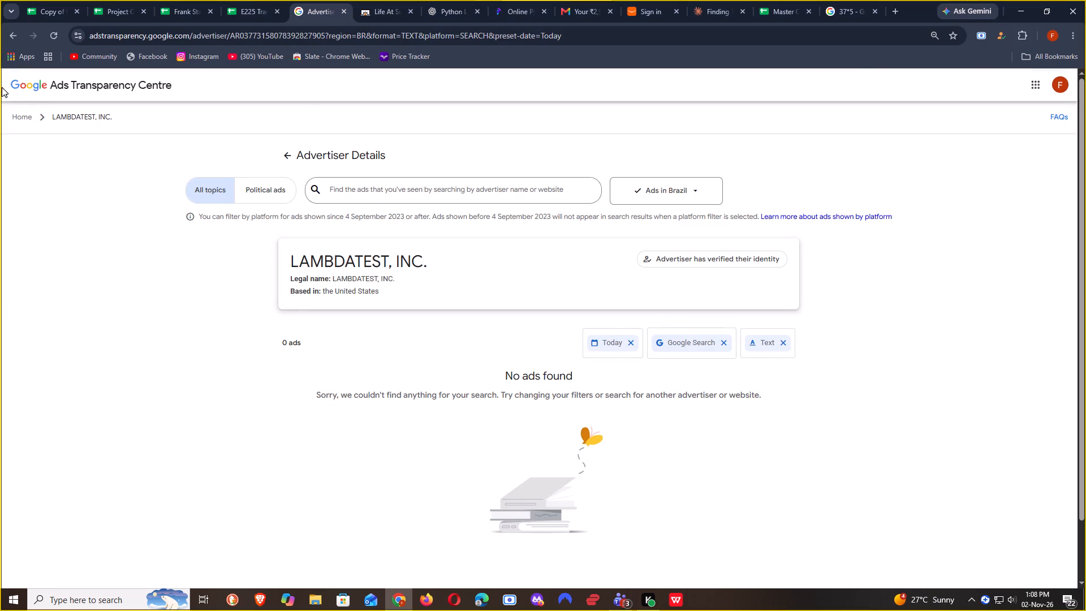
Capture a screen clipping of LambdaTest's advertiser page, covering the Brazil region selection and the Today, Google Search and Text filters.
{"action": "left_click_drag", "start_coordinate": [0, 77], "coordinate": [874, 462]}
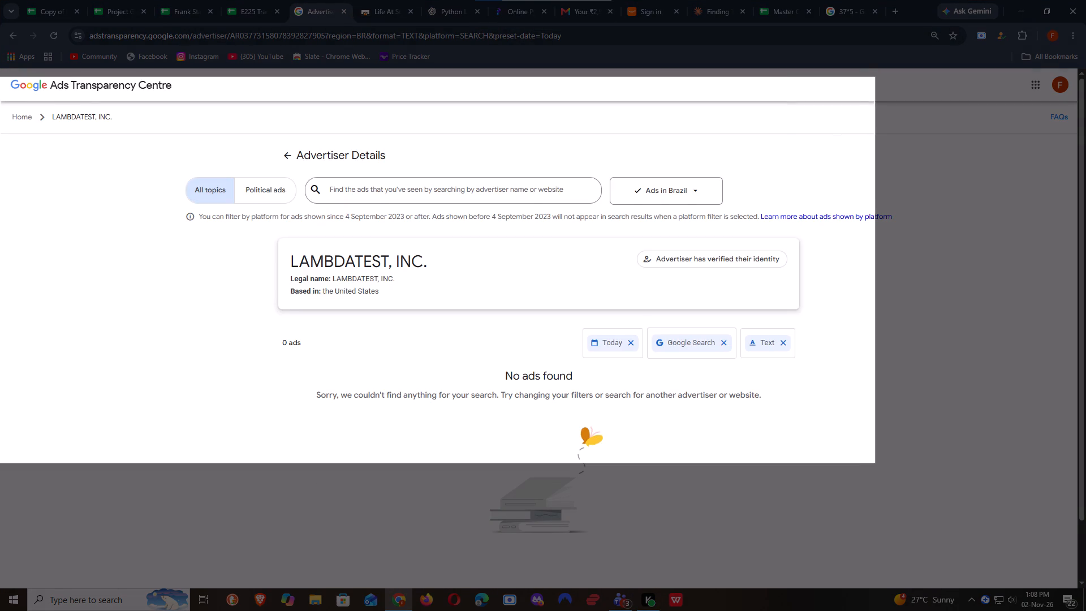
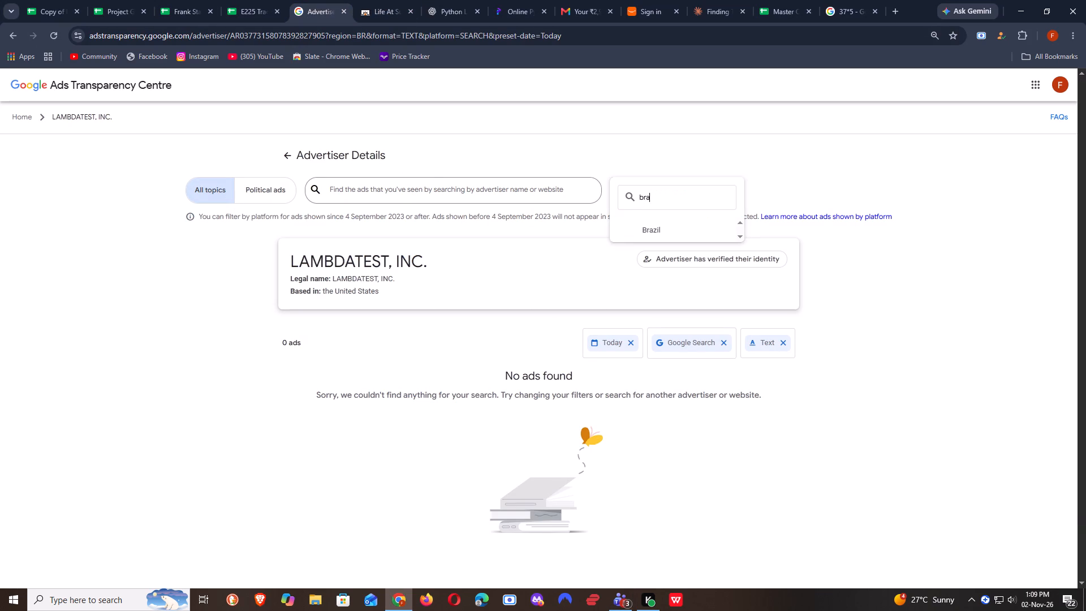
Remove the Today date filter from LambdaTest's Brazil search text ads.
{"action": "left_click", "coordinate": [449, 217]}
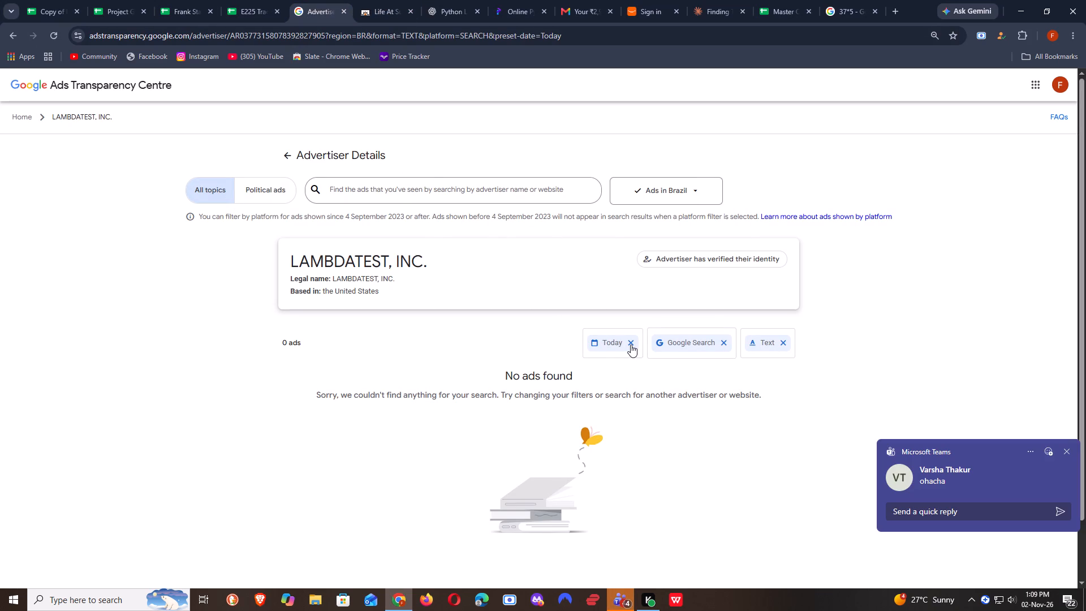
{"action": "left_click", "coordinate": [631, 345]}
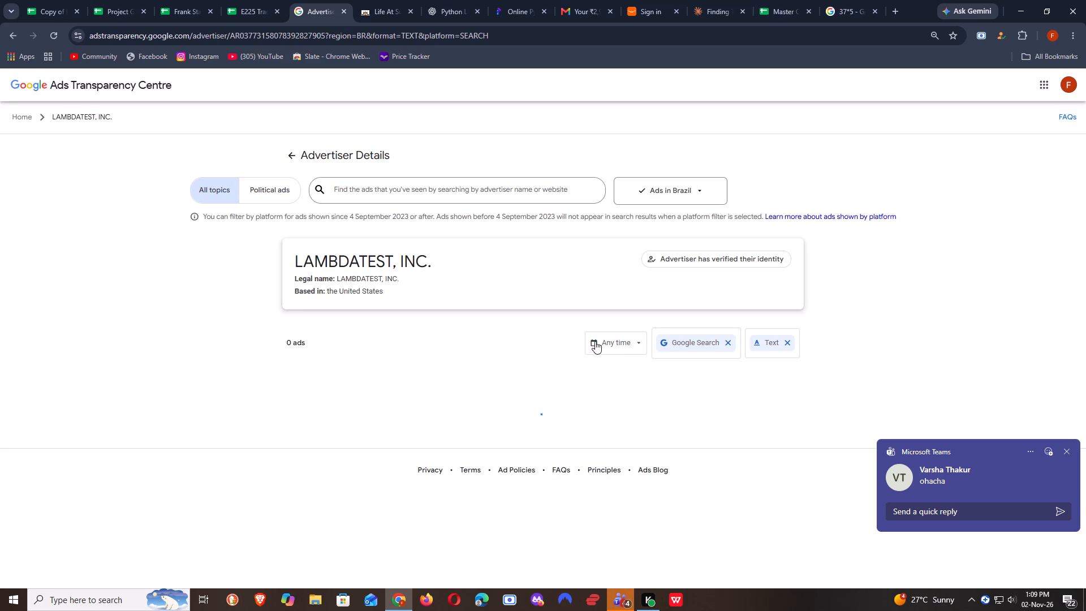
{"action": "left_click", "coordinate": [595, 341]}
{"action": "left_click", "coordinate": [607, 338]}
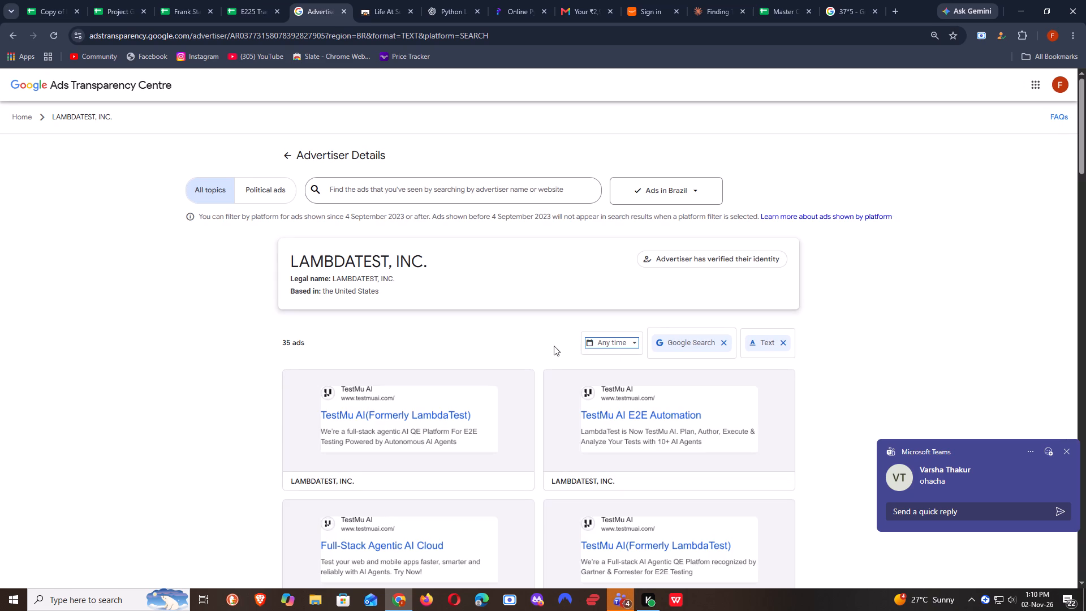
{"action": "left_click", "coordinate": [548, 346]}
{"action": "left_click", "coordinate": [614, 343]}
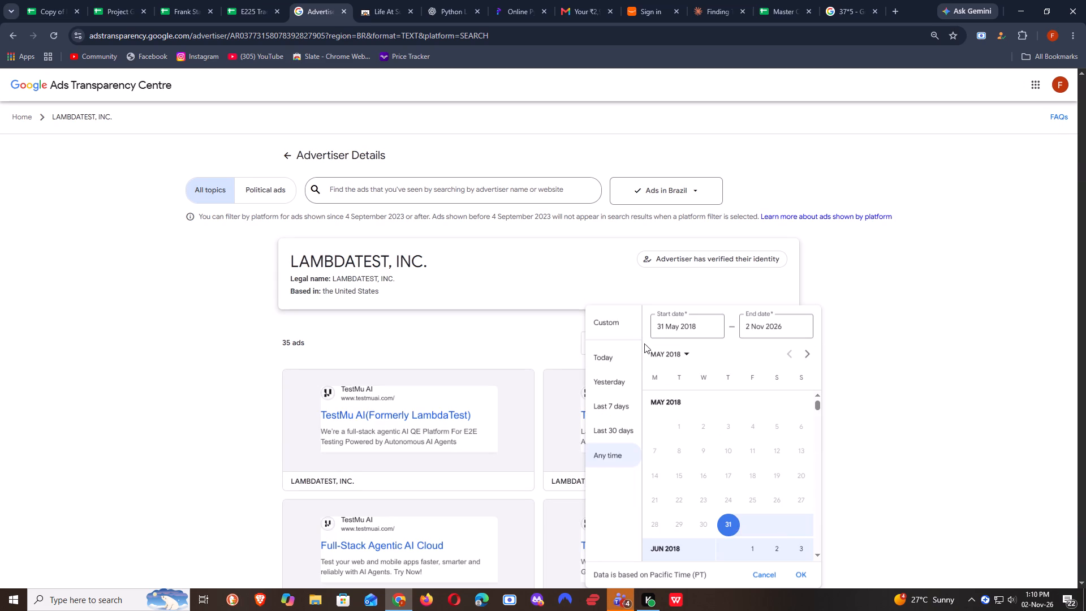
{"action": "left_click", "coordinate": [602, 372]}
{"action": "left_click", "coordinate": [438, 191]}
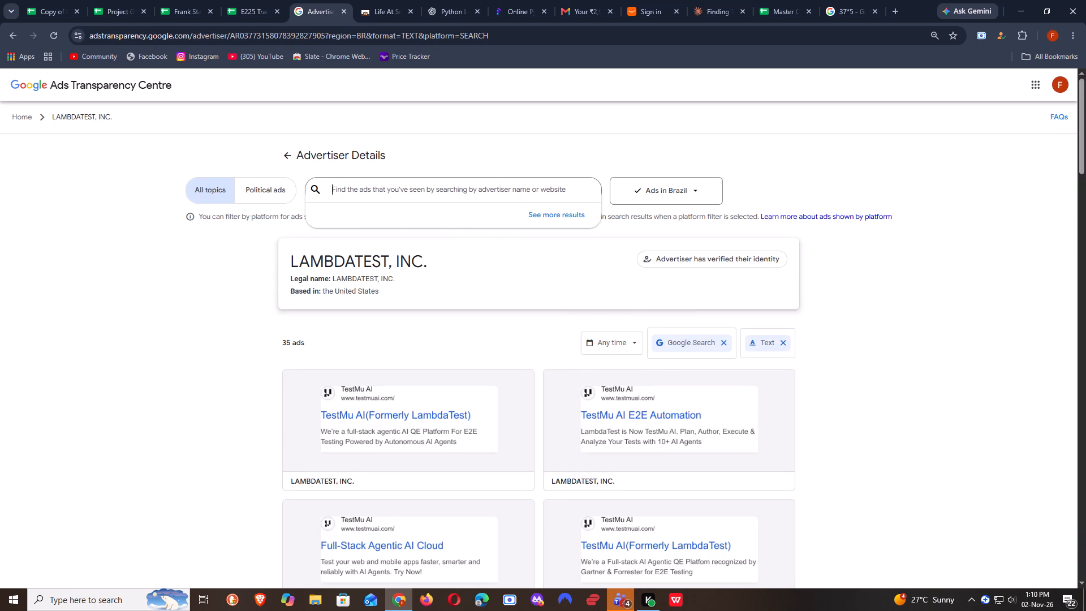
Change the ad region from Brazil to United Kingdom for LambdaTest's ads.
{"action": "left_click", "coordinate": [655, 186]}
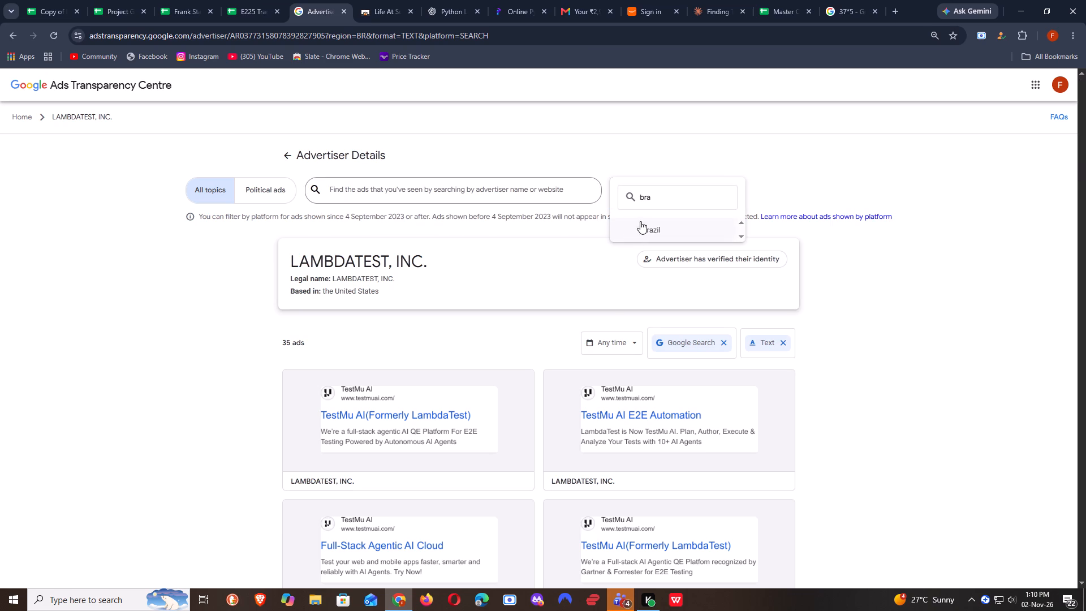
{"action": "left_click", "coordinate": [651, 193]}
{"action": "key", "text": "BackSpace"}
{"action": "key", "text": "BackSpace"}
{"action": "key", "text": "BackSpace"}
{"action": "key", "text": "BackSpace"}
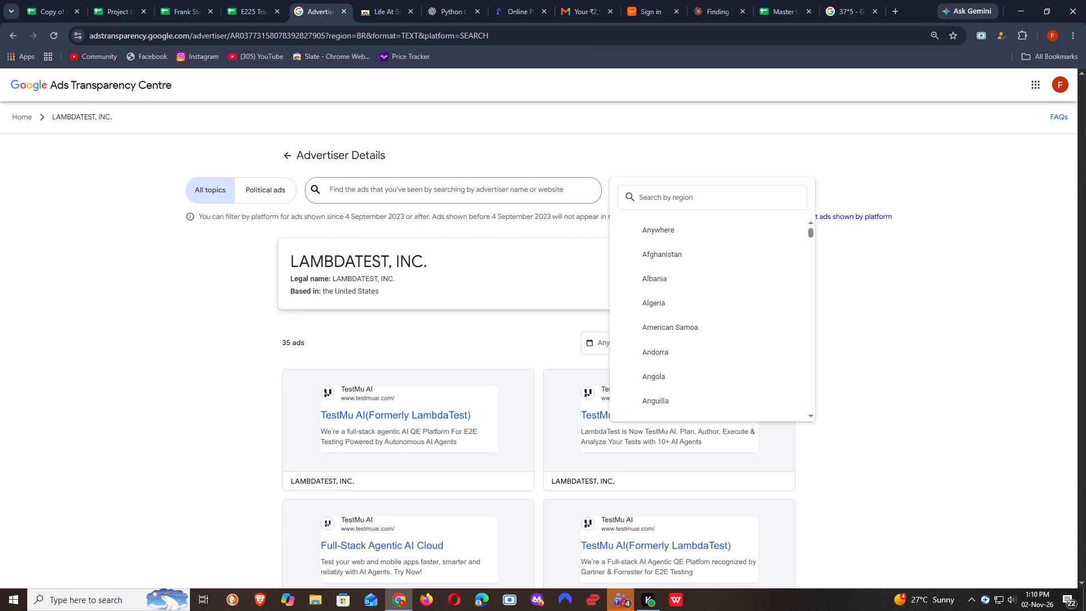
{"action": "type", "text": "uni"}
{"action": "left_click", "coordinate": [654, 259]}
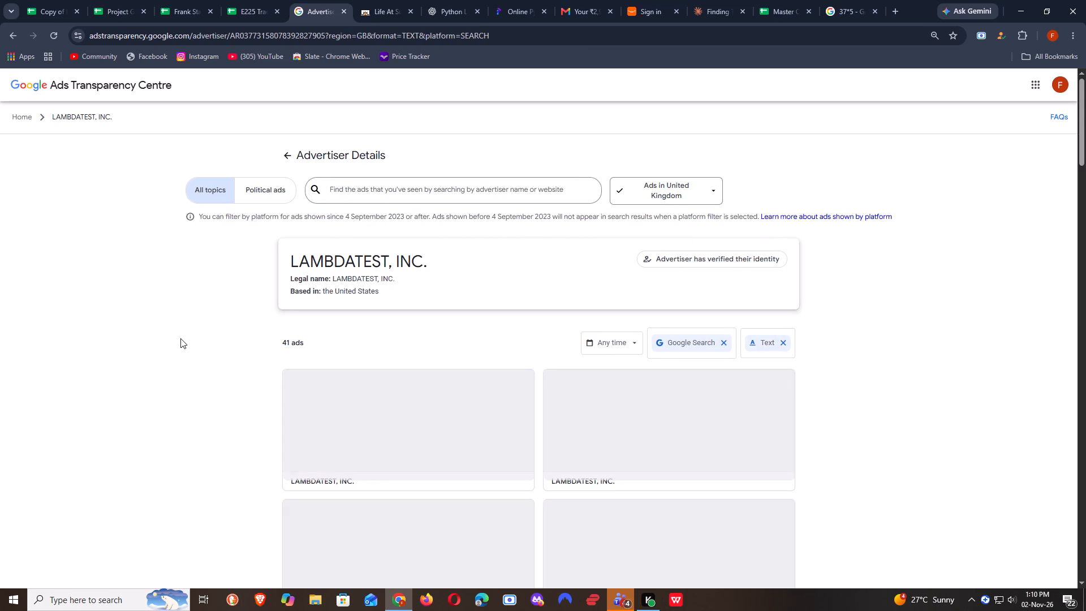
Filter LambdaTest's United Kingdom search text ads to the Yesterday date range.
{"action": "scroll", "coordinate": [180, 338], "scroll_direction": "down", "scroll_amount": 1}
{"action": "scroll", "coordinate": [180, 338], "scroll_direction": "up", "scroll_amount": 2}
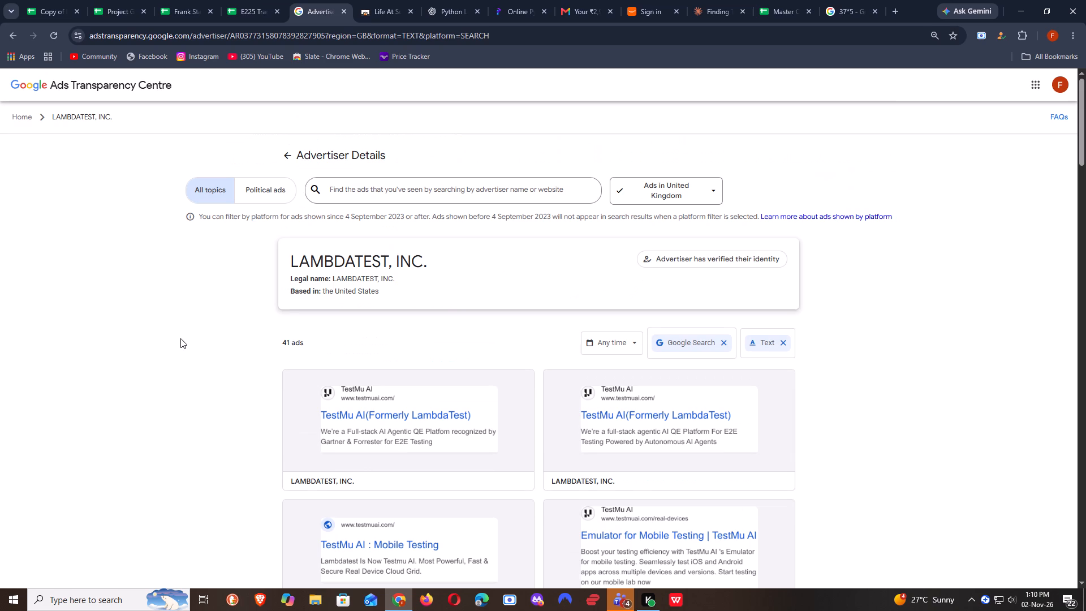
{"action": "left_click", "coordinate": [607, 346]}
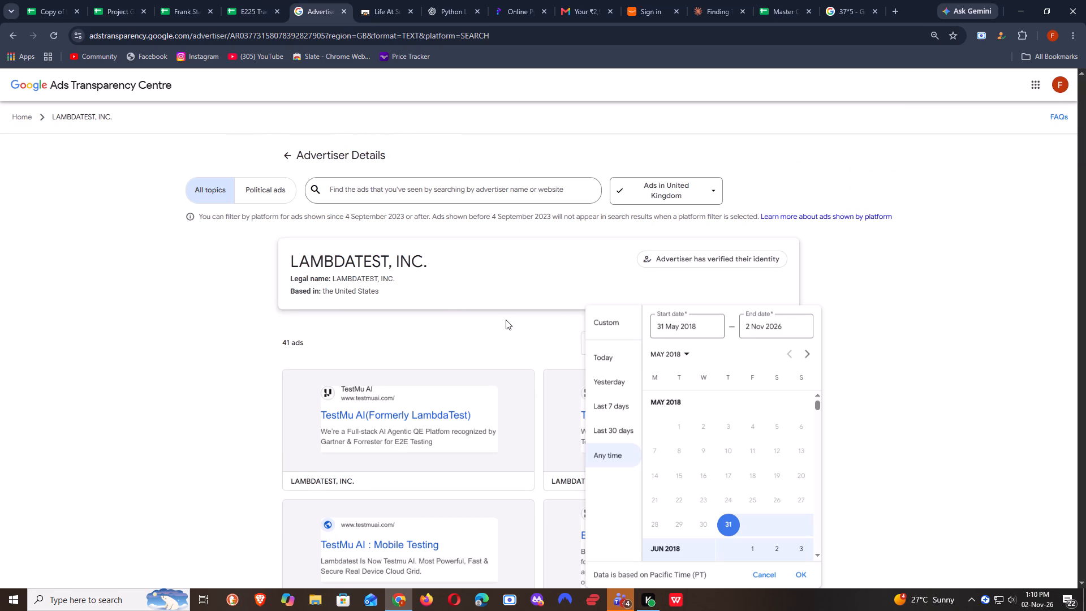
{"action": "left_click", "coordinate": [618, 376]}
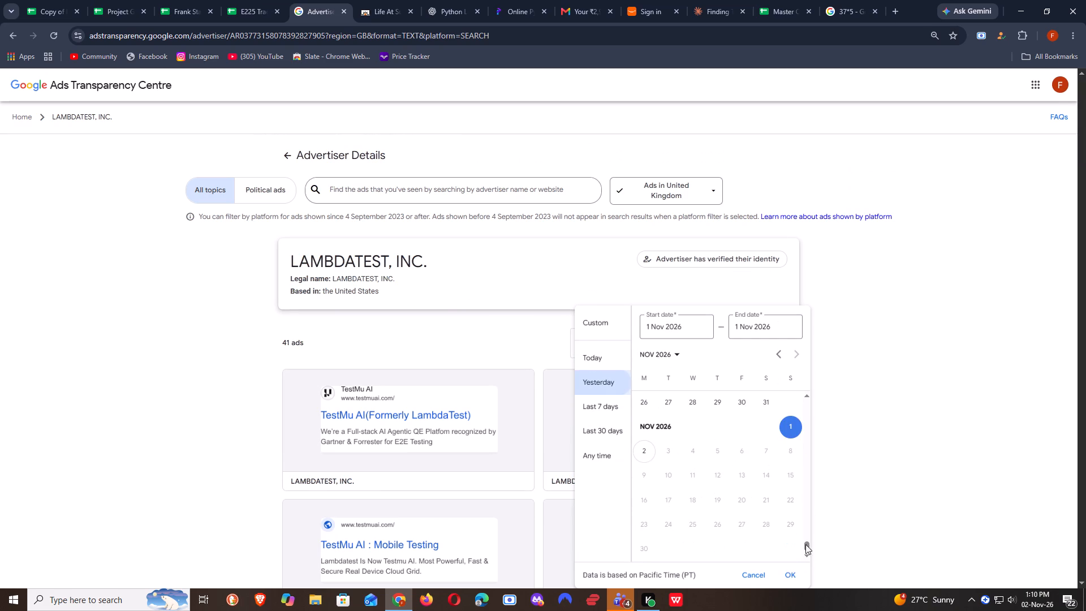
{"action": "left_click", "coordinate": [787, 577]}
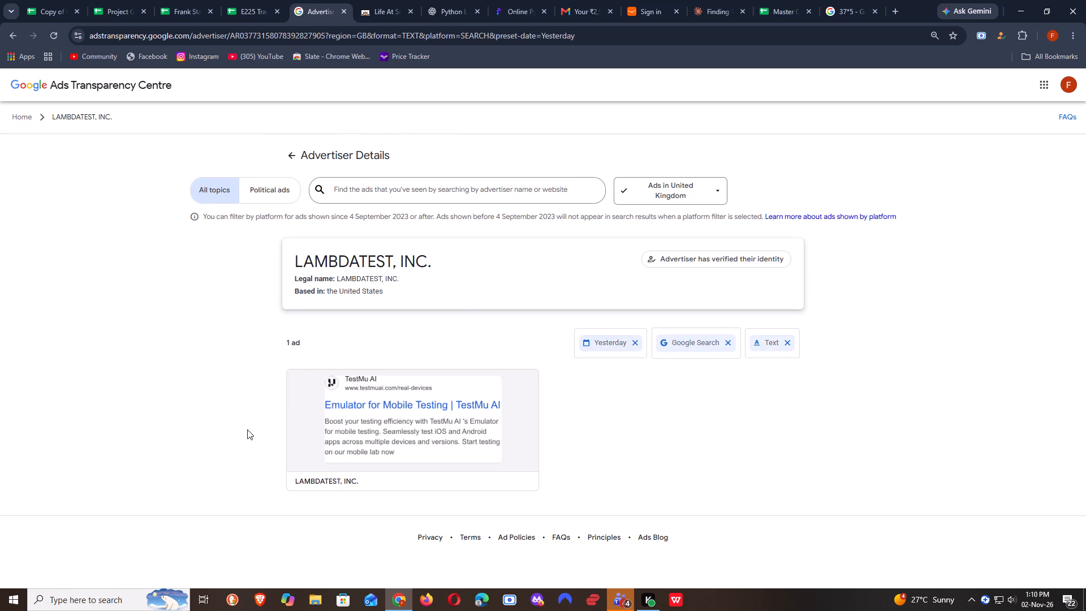
Start a screen clipping of LambdaTest's advertiser page with the United Kingdom region and the Yesterday, Google Search and Text filters.
{"action": "key", "text": "shift+super+s"}
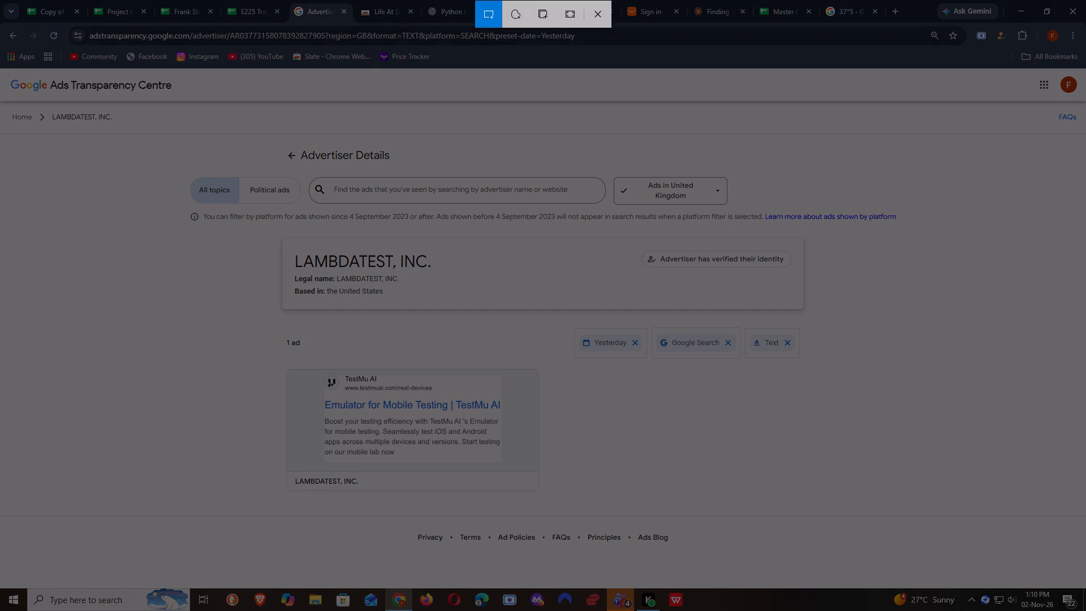
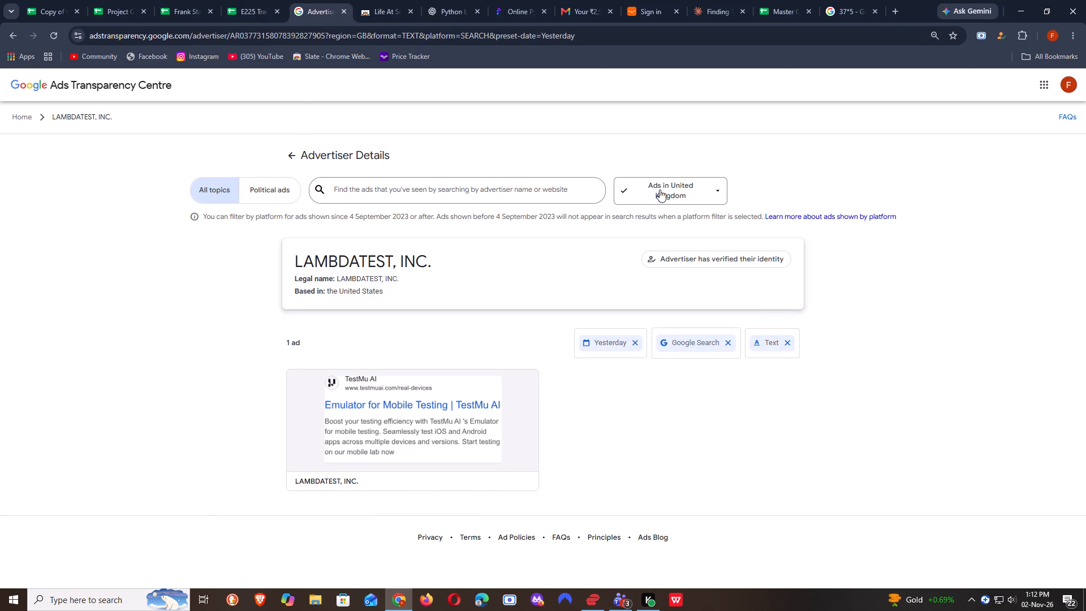
Change the ad region from United Kingdom to Netherlands for LambdaTest's Yesterday search text ads.
{"action": "left_click", "coordinate": [660, 190]}
{"action": "left_click", "coordinate": [696, 200]}
{"action": "key", "text": "BackSpace"}
{"action": "key", "text": "BackSpace"}
{"action": "key", "text": "BackSpace"}
{"action": "key", "text": "BackSpace"}
{"action": "key", "text": "BackSpace"}
{"action": "key", "text": "BackSpace"}
{"action": "key", "text": "BackSpace"}
{"action": "key", "text": "BackSpace"}
{"action": "key", "text": "BackSpace"}
{"action": "key", "text": "BackSpace"}
{"action": "key", "text": "BackSpace"}
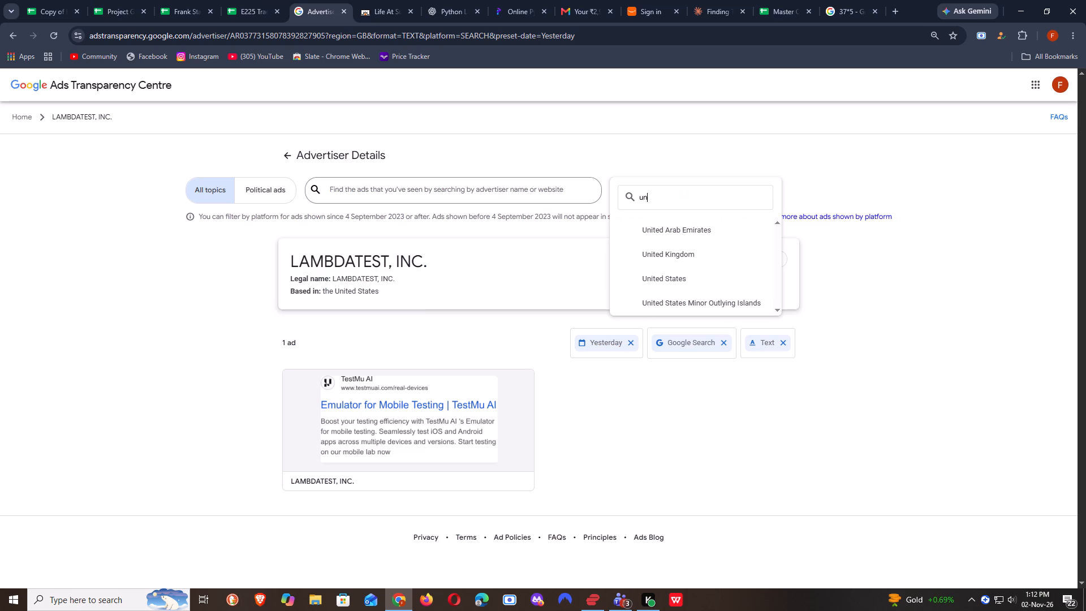
{"action": "type", "text": "nether"}
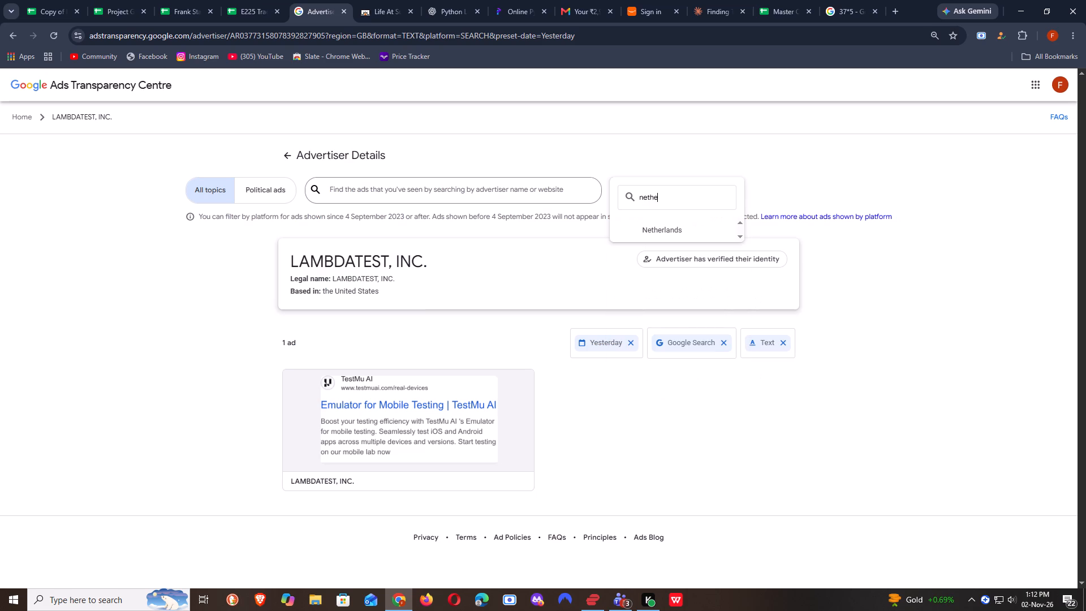
{"action": "left_click", "coordinate": [701, 231]}
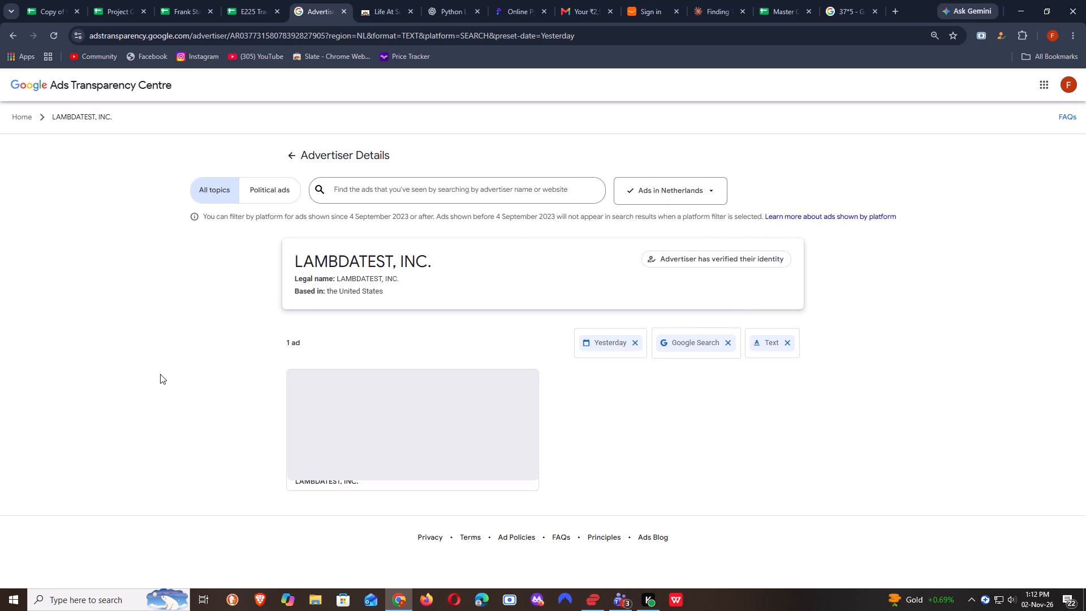
Switch to the Ads Clicked Tracker sheet to check the keyword and region lists beside the 2nd Nov 2026 column.
{"action": "left_click", "coordinate": [48, 0]}
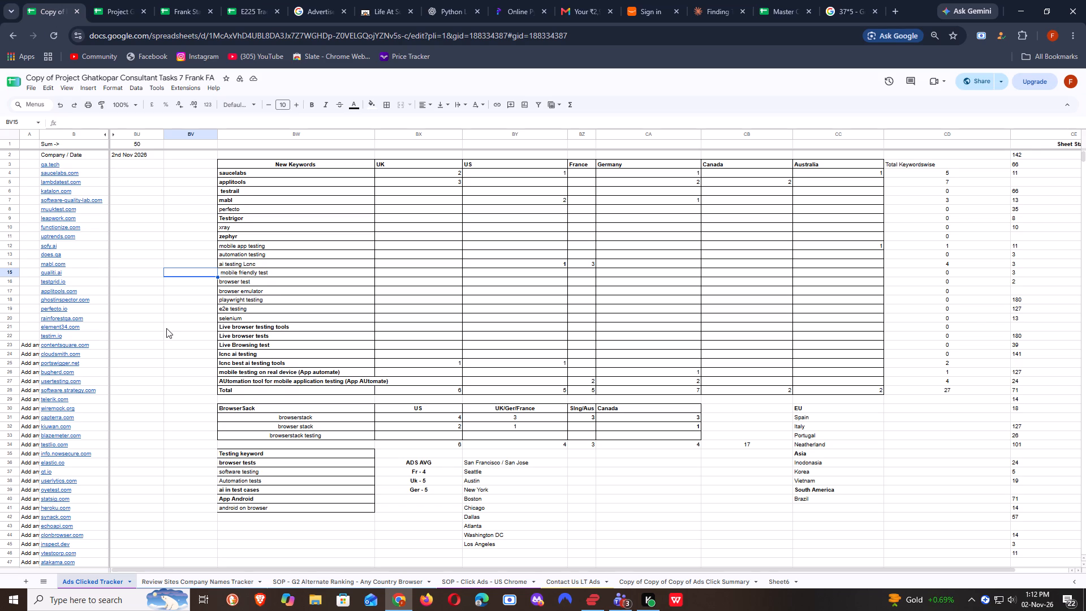
{"action": "left_click", "coordinate": [167, 328]}
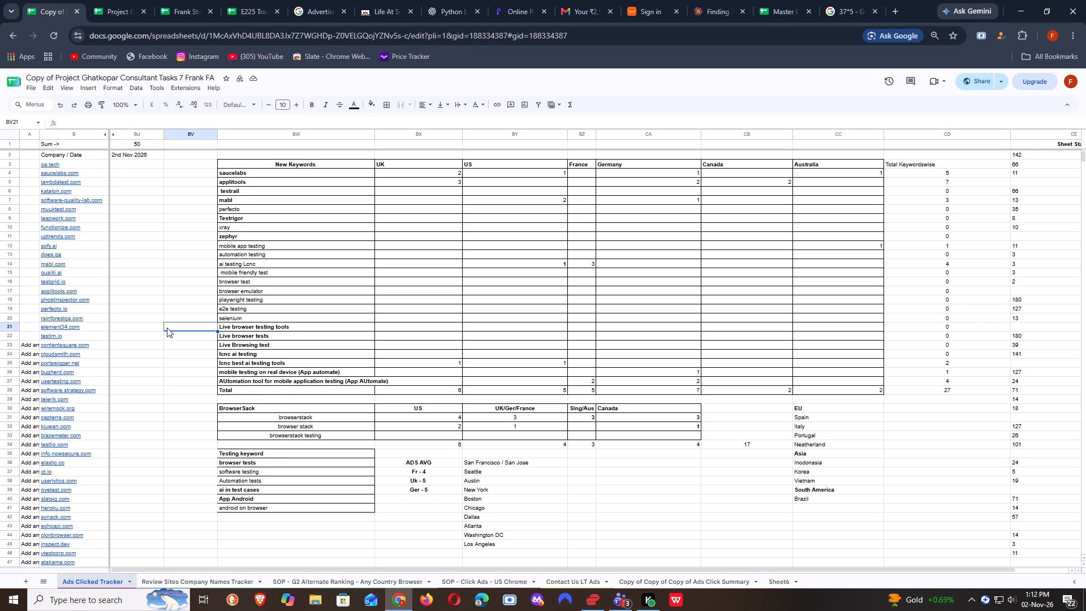